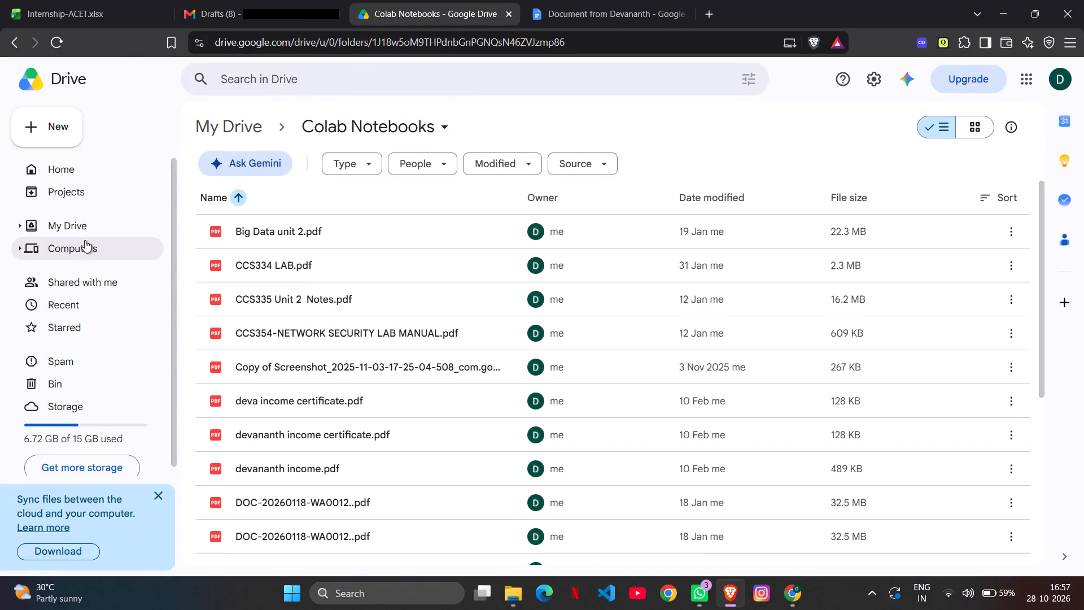
click(79, 223)
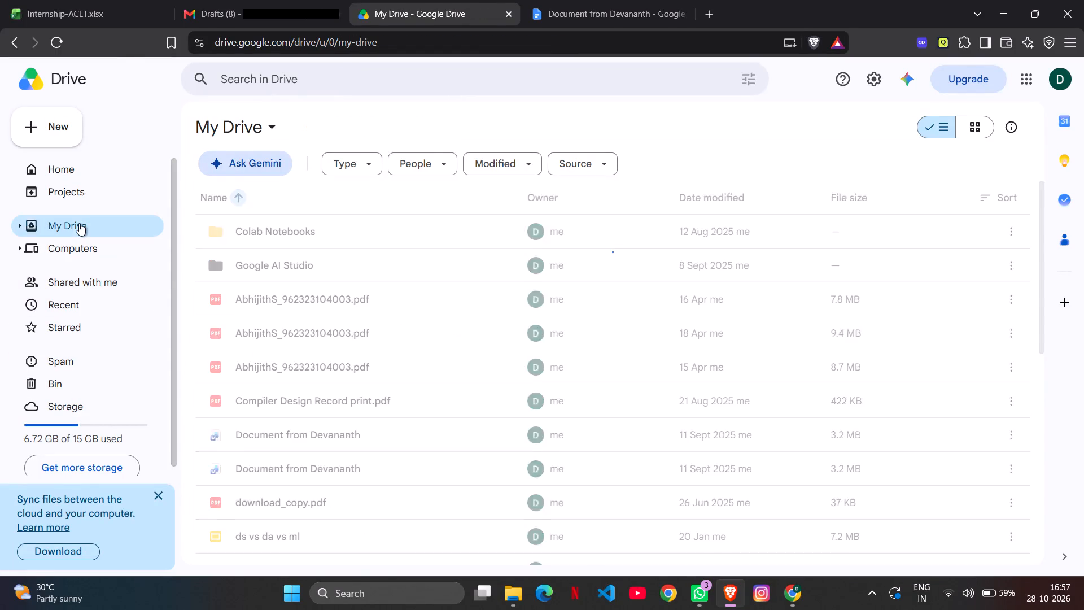
click(226, 238)
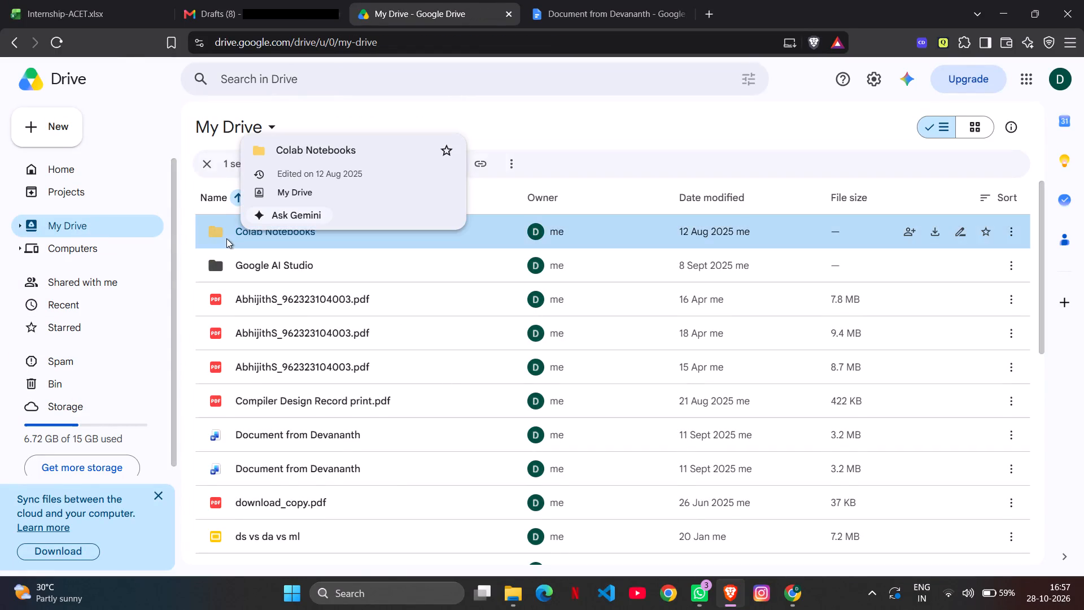
double_click(251, 234)
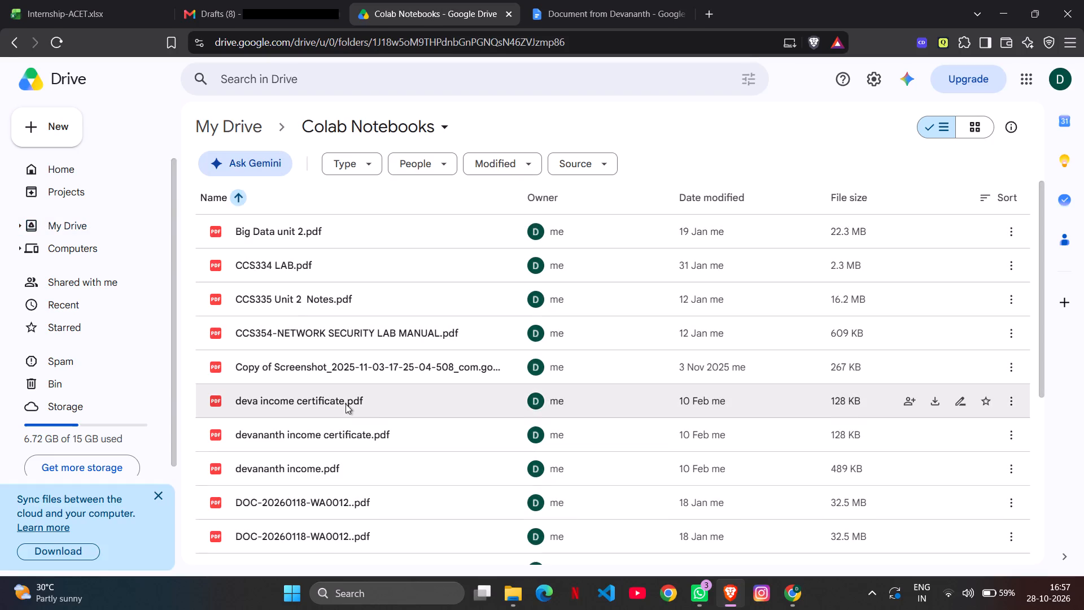
scroll(346, 404, down, 2)
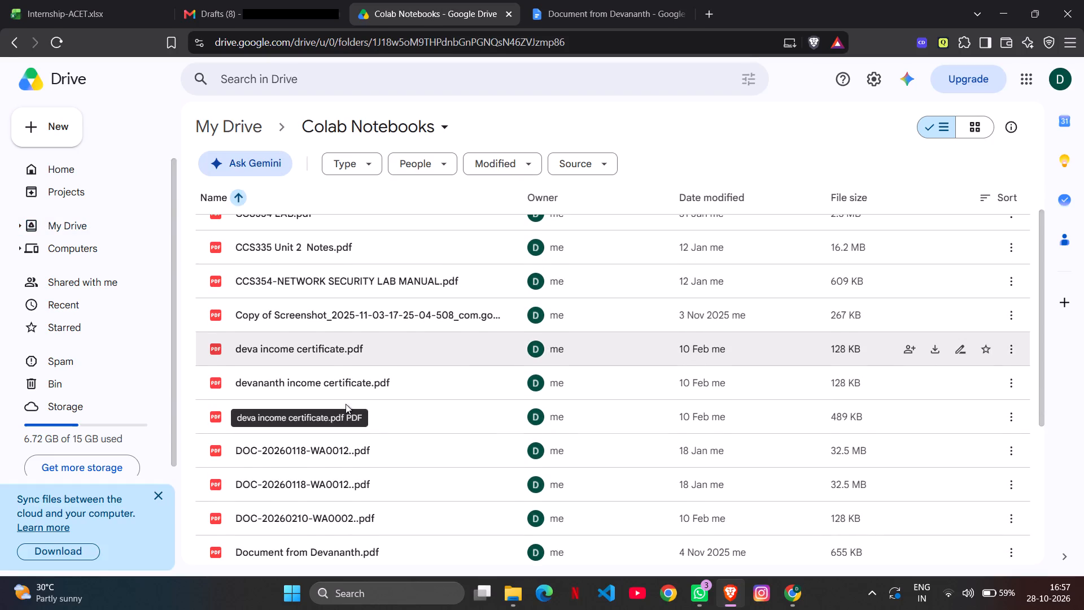
scroll(346, 404, down, 2)
scroll(346, 404, up, 4)
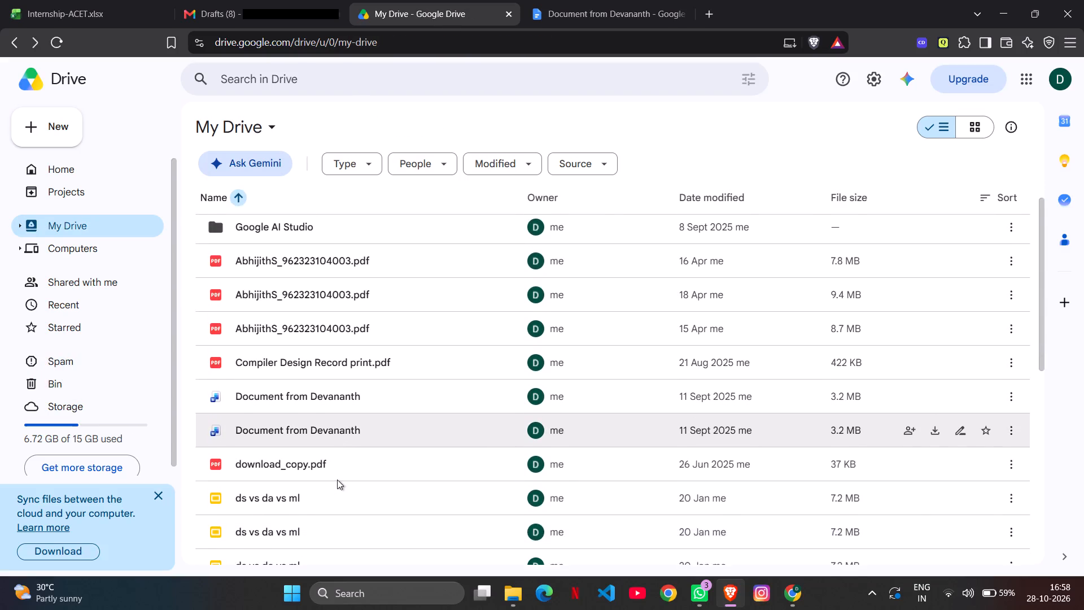
scroll(337, 480, down, 4)
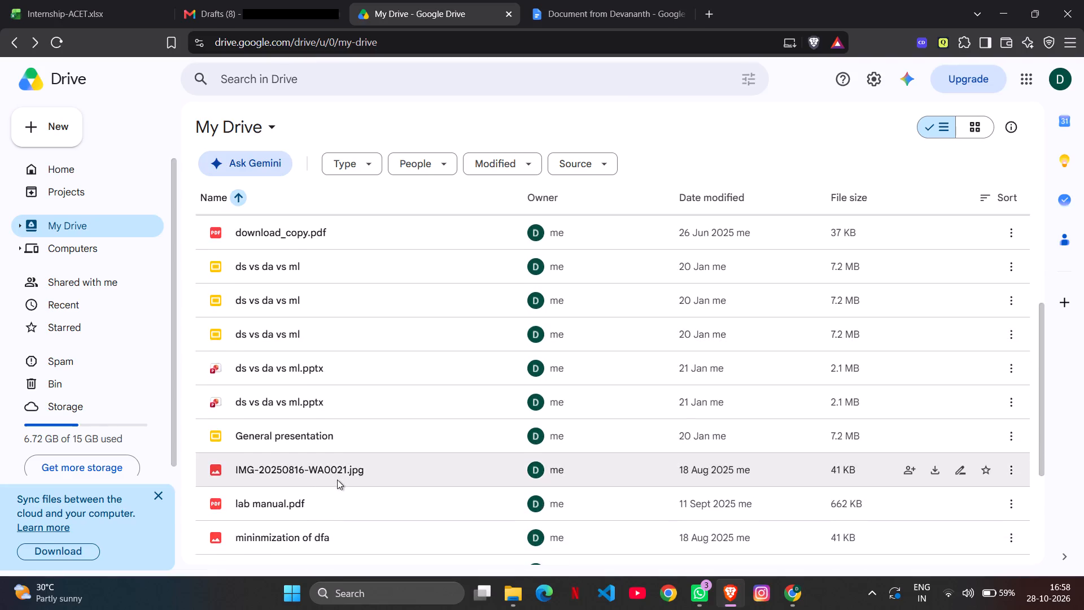
scroll(337, 480, down, 4)
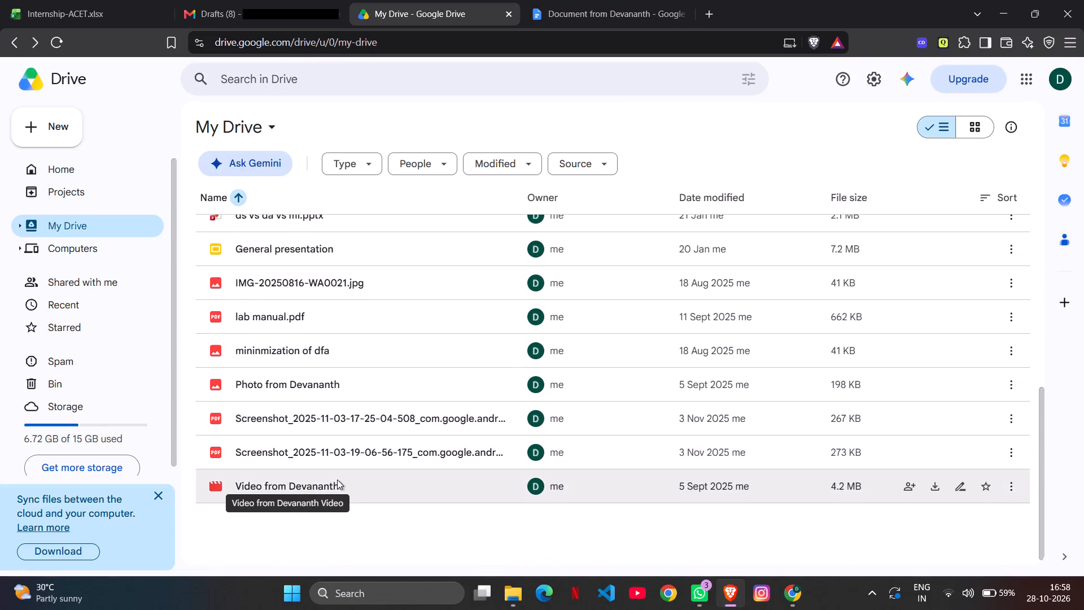
scroll(337, 480, up, 8)
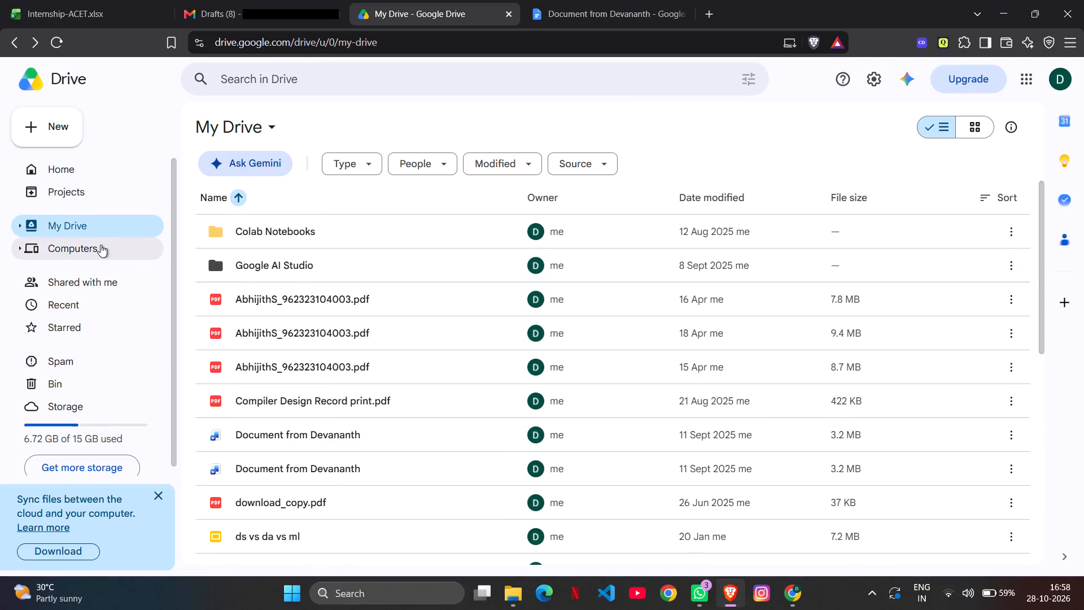
Open the files shared with this account and look through the whole list.
click(105, 276)
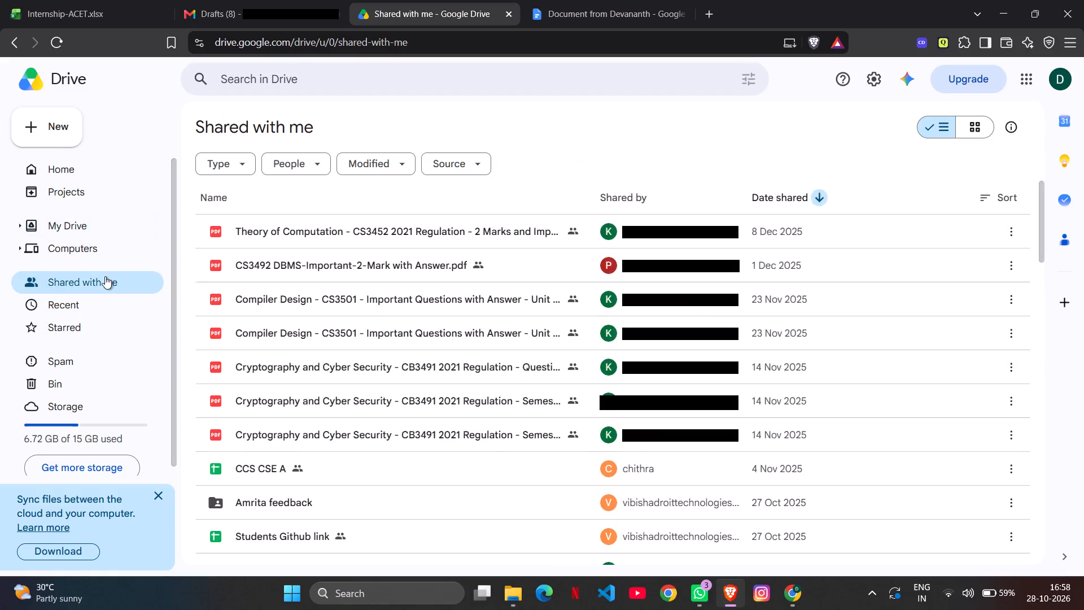
scroll(384, 307, down, 6)
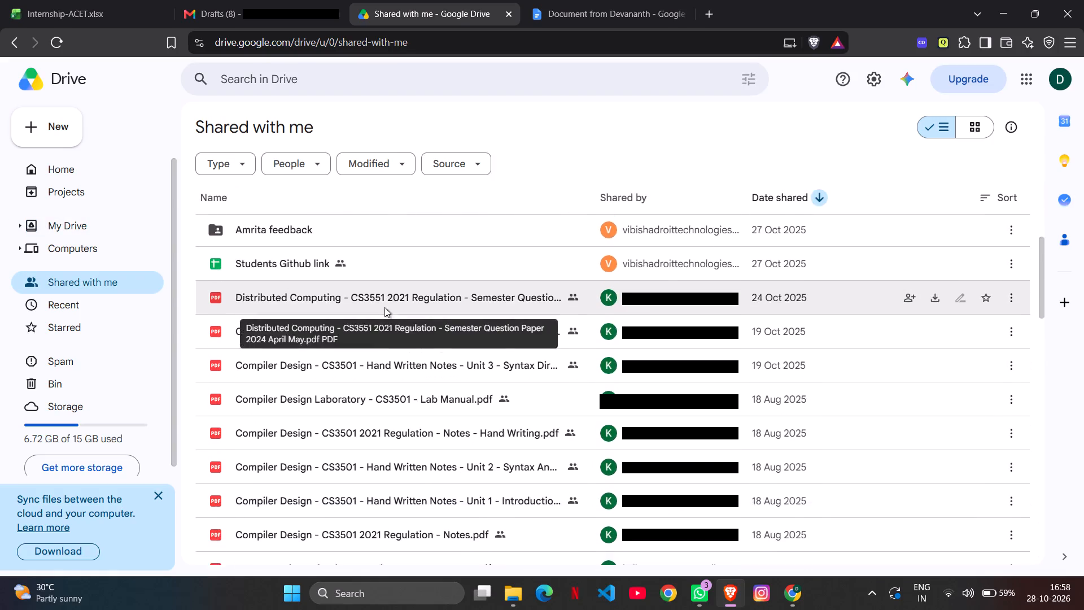
scroll(384, 307, down, 6)
scroll(384, 307, up, 5)
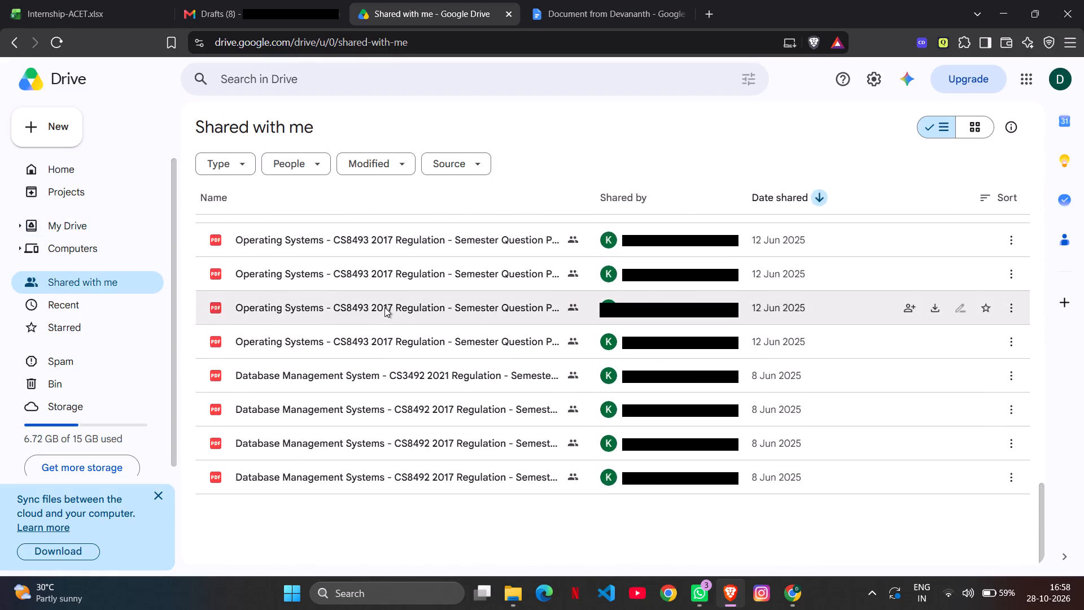
scroll(384, 307, up, 2)
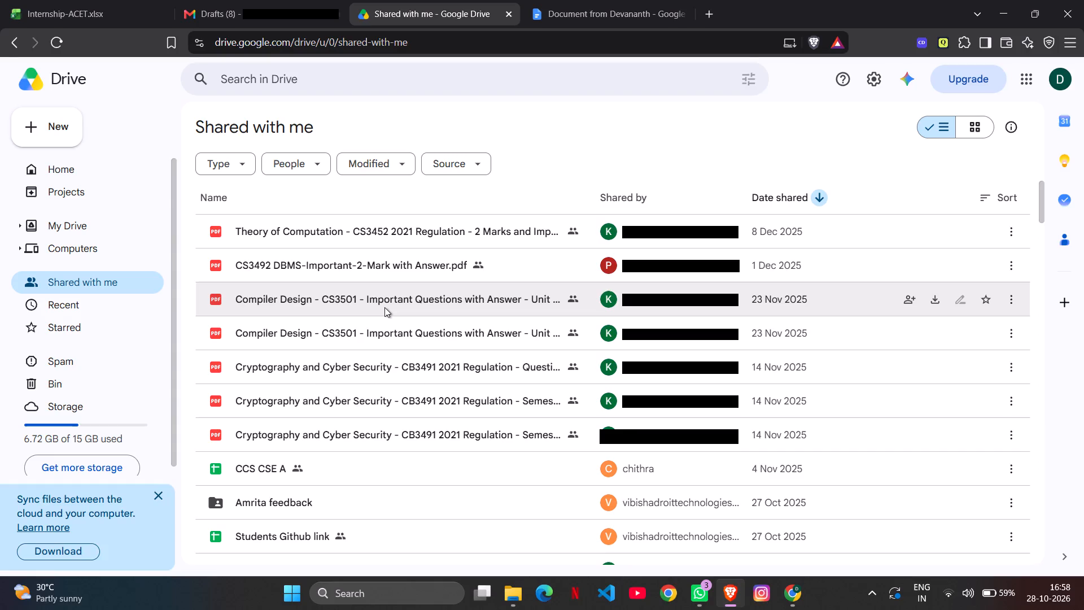
scroll(384, 307, up, 7)
Reload the Shared with me page and close its Google Drive tab.
click(49, 40)
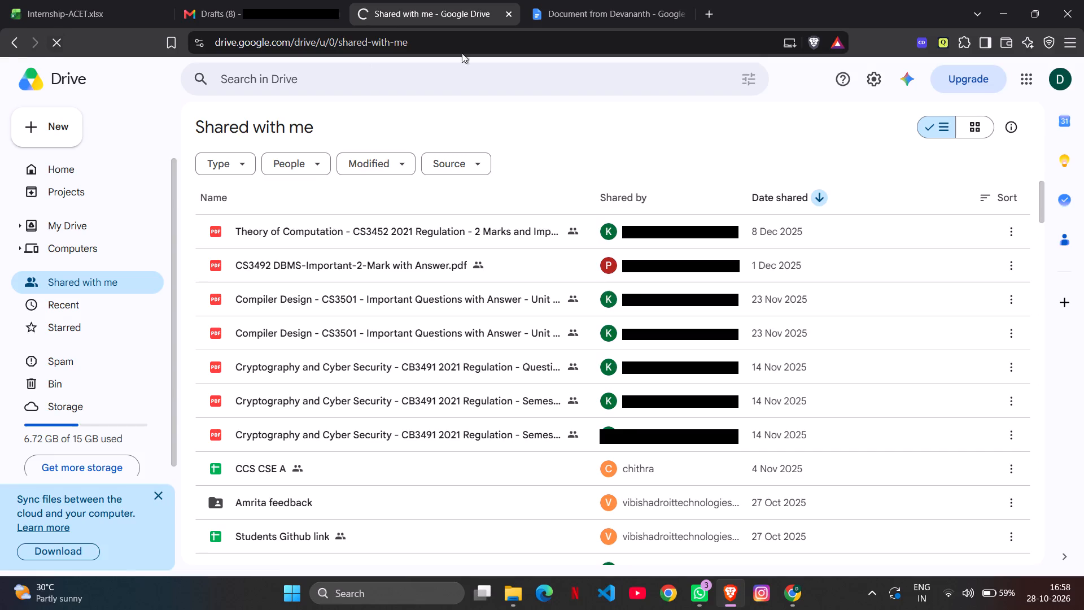
click(506, 11)
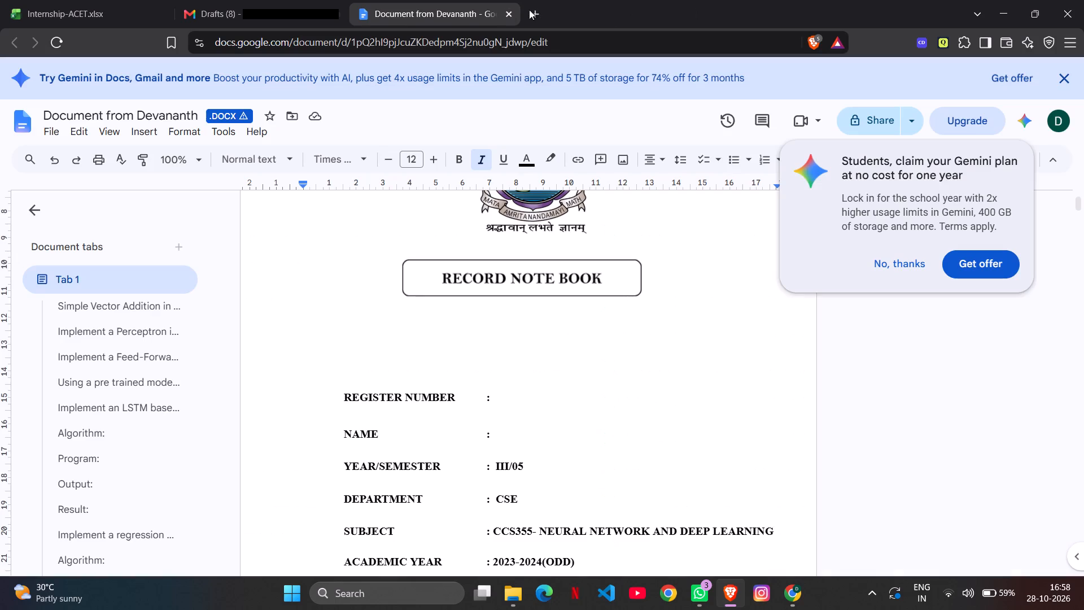
Search the web for "drive" in a new tab.
click(539, 8)
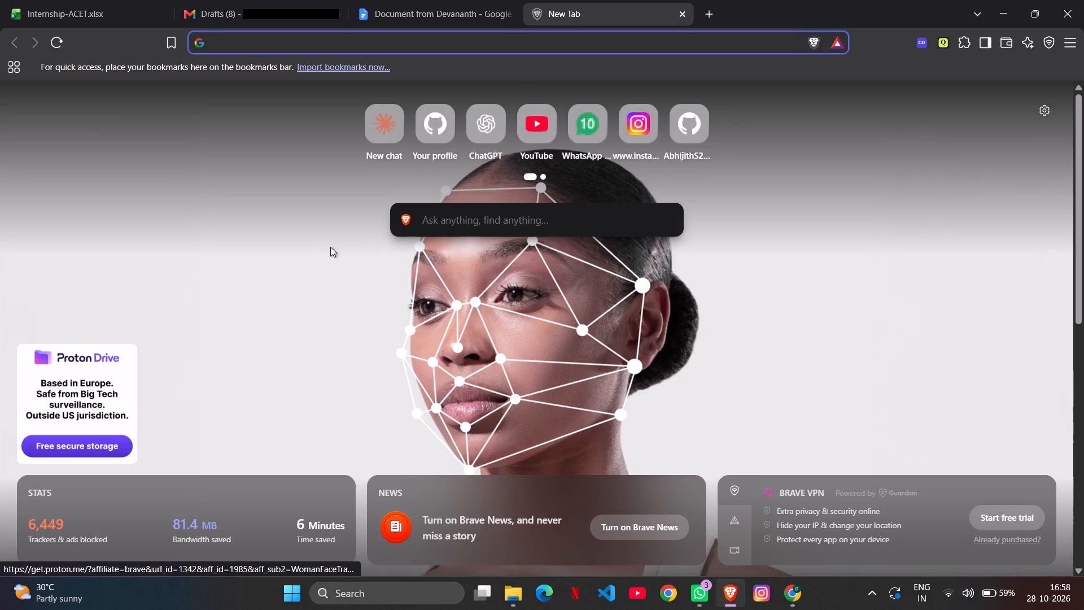
text(drive)
key(Return)
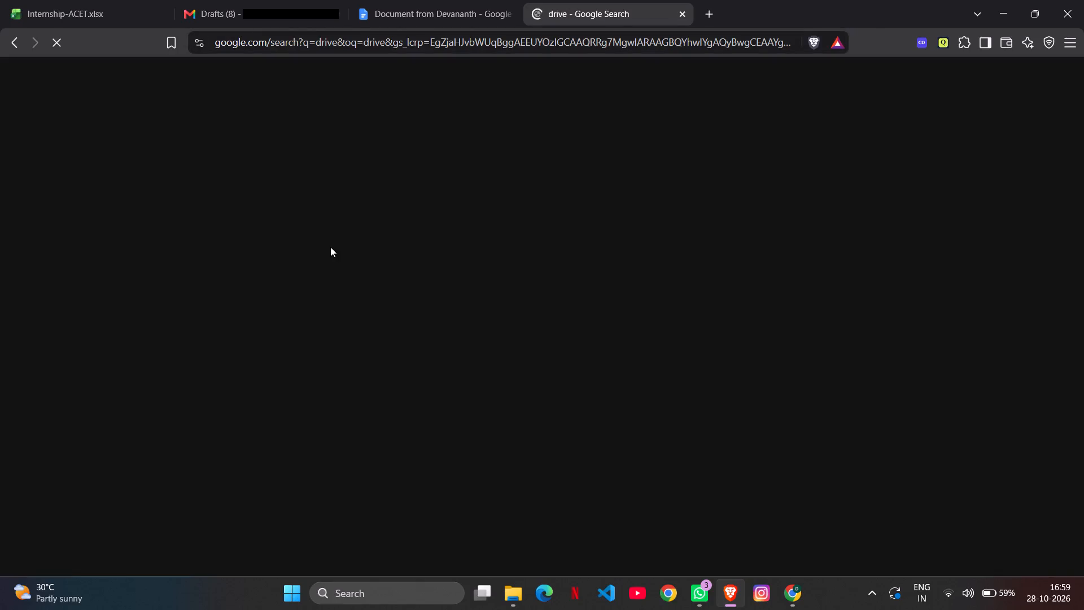
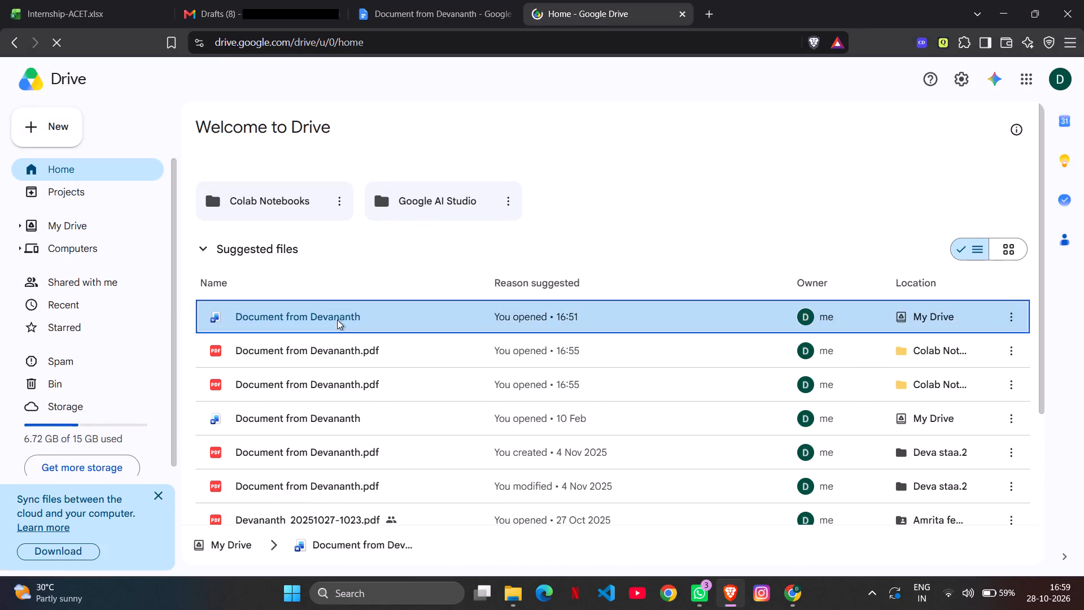
Open the first suggested document for a check, close its tab, and look over the suggested files on Drive's Home page.
double_click(337, 320)
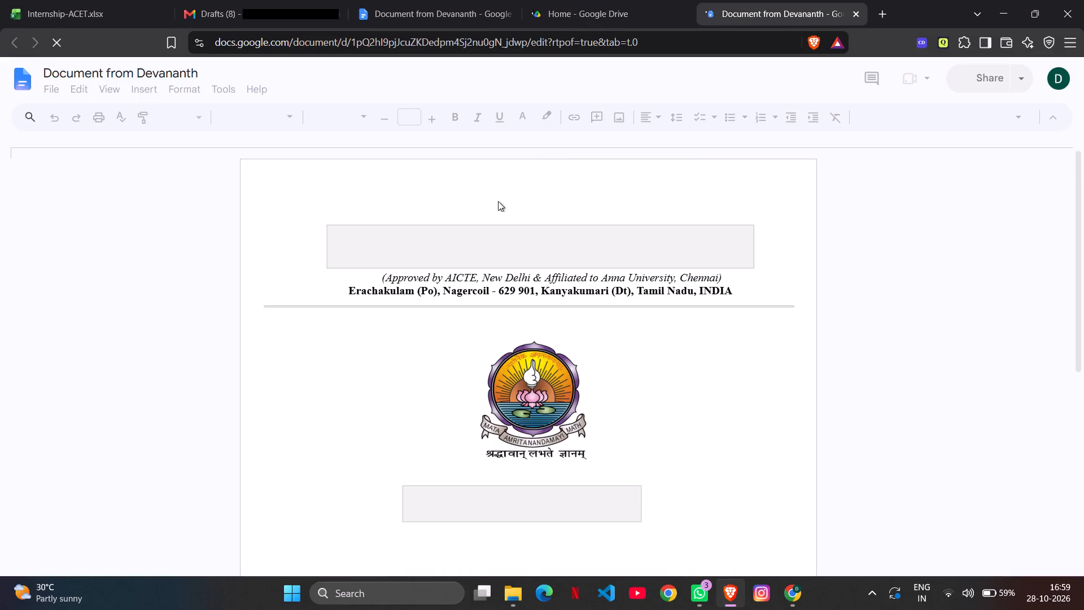
click(854, 16)
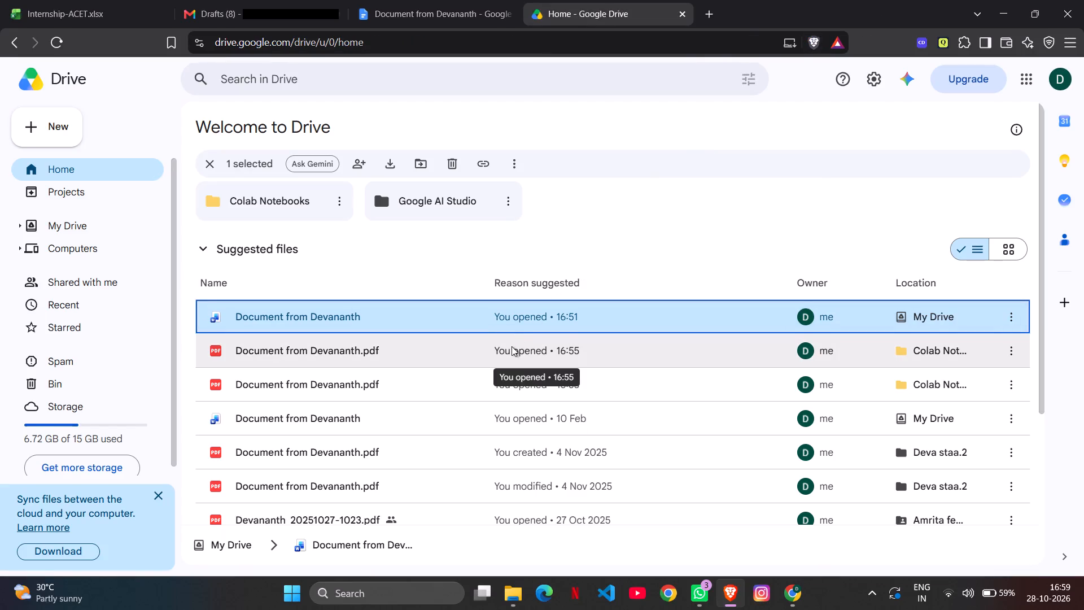
scroll(512, 346, down, 3)
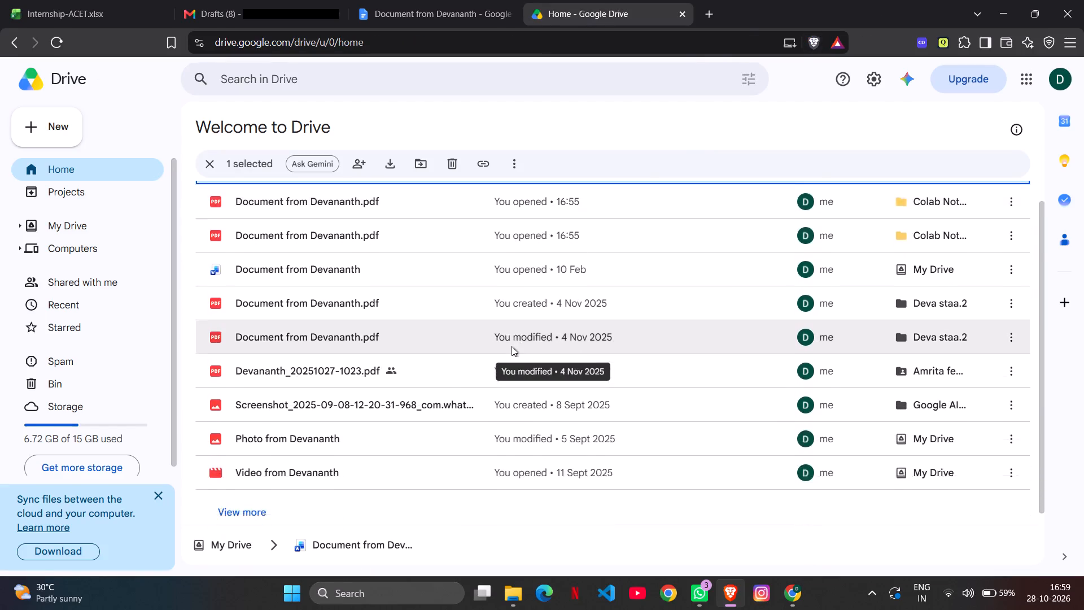
scroll(512, 346, down, 1)
scroll(512, 346, up, 5)
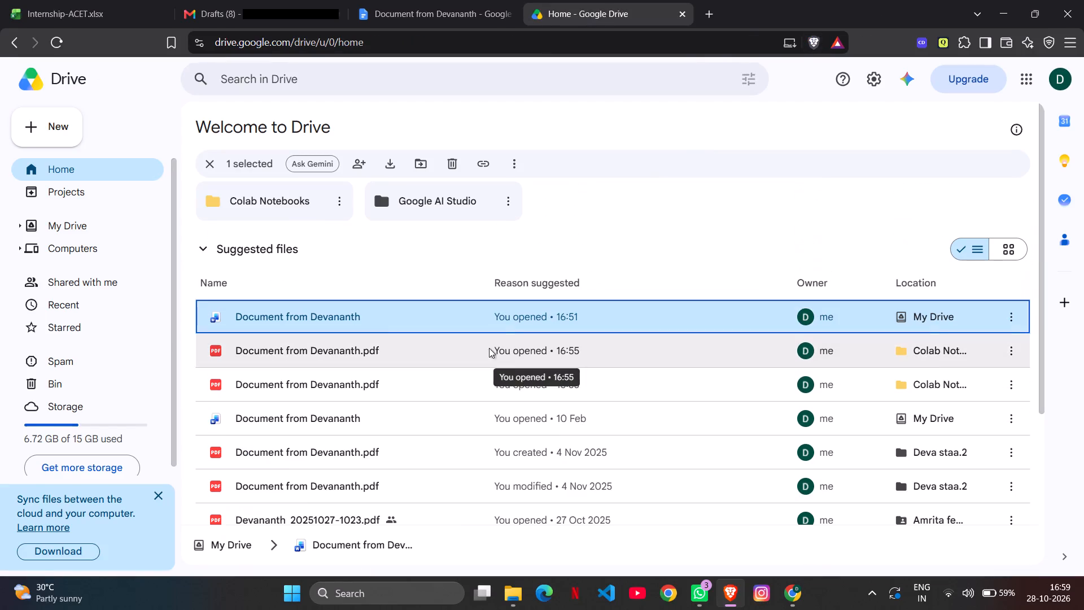
Open the Colab Notebooks folder and look through all of its files.
click(257, 195)
double_click(257, 195)
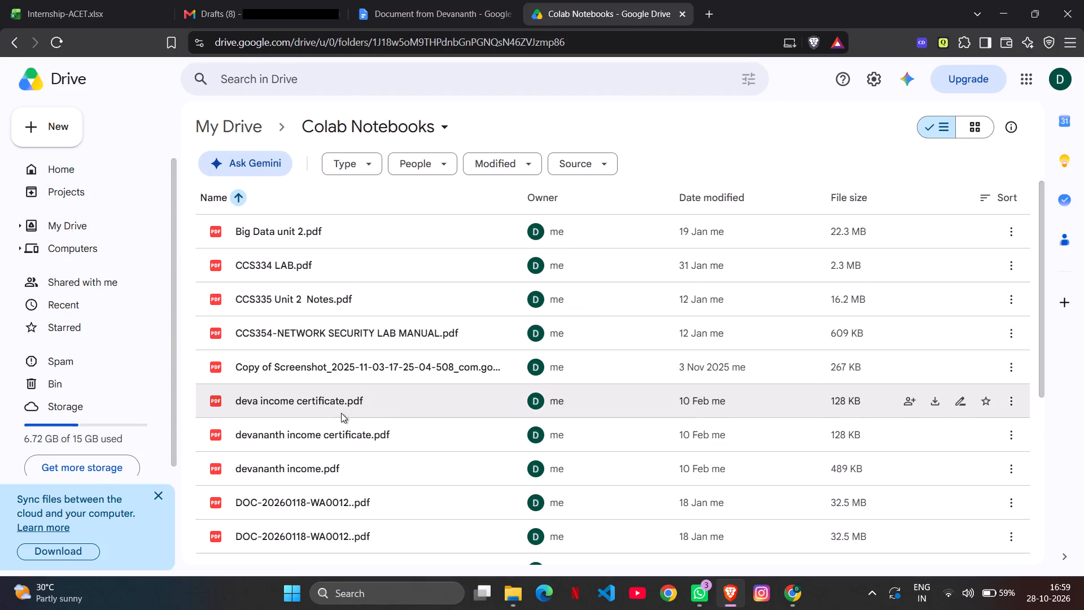
scroll(341, 413, down, 5)
scroll(341, 413, up, 1)
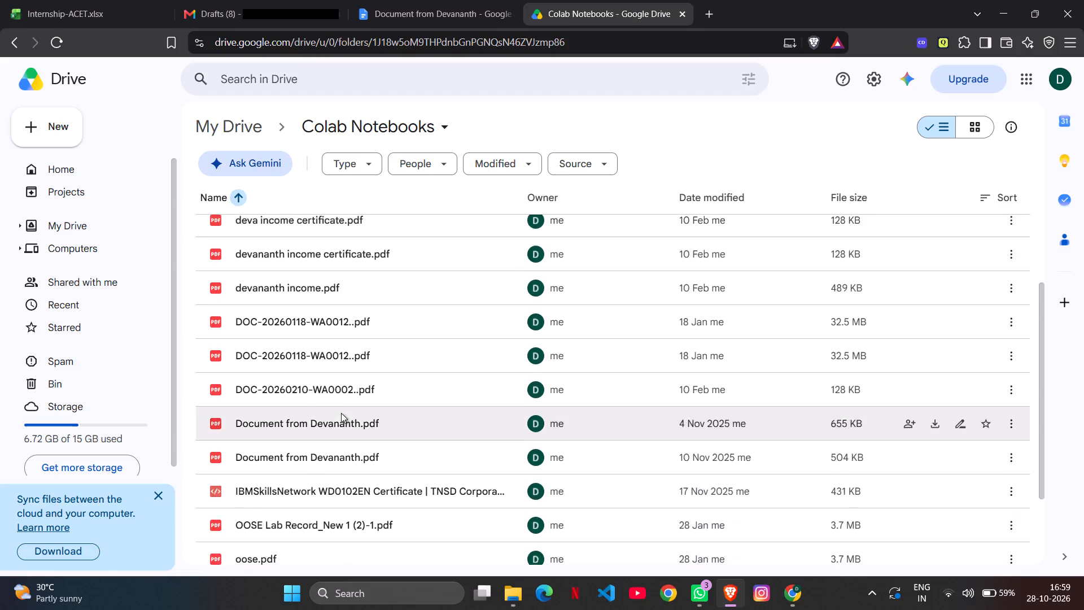
scroll(341, 413, up, 3)
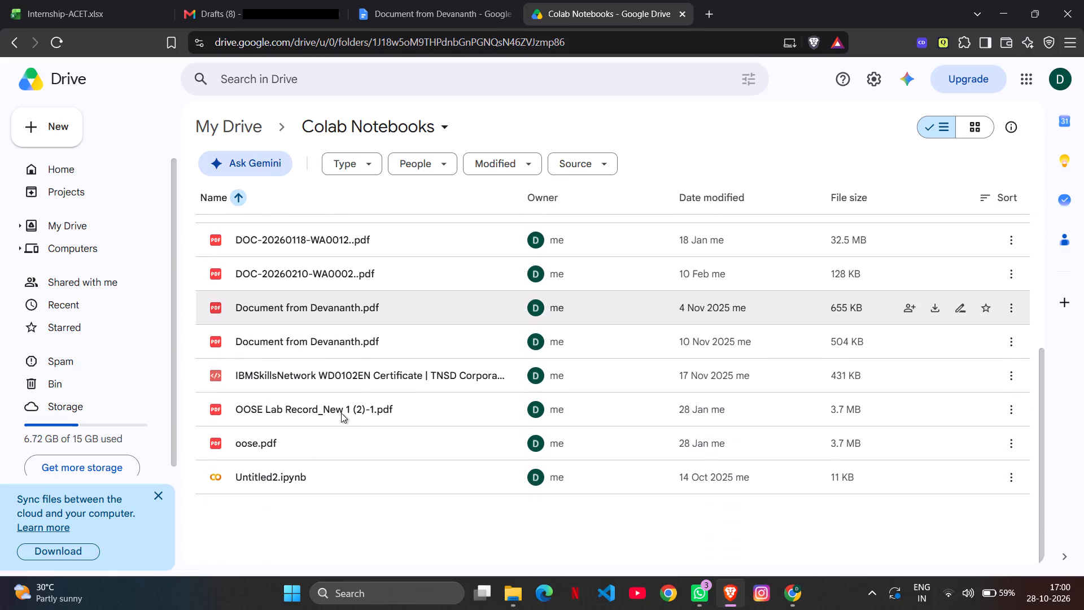
scroll(341, 413, up, 7)
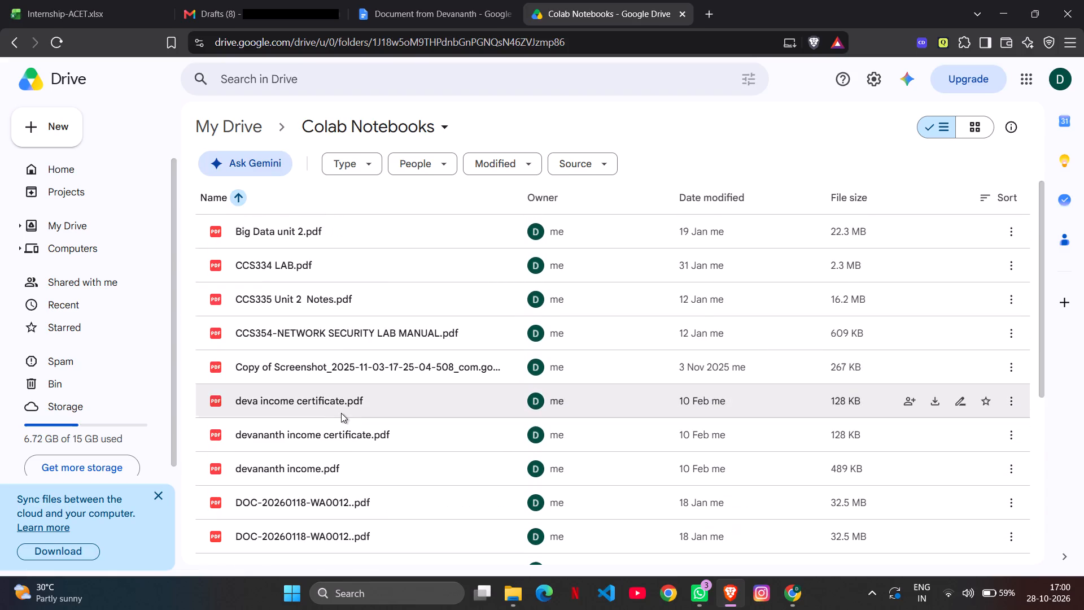
scroll(341, 413, up, 3)
Check My Drive, and look over the most recently shared files in Shared with me.
click(90, 236)
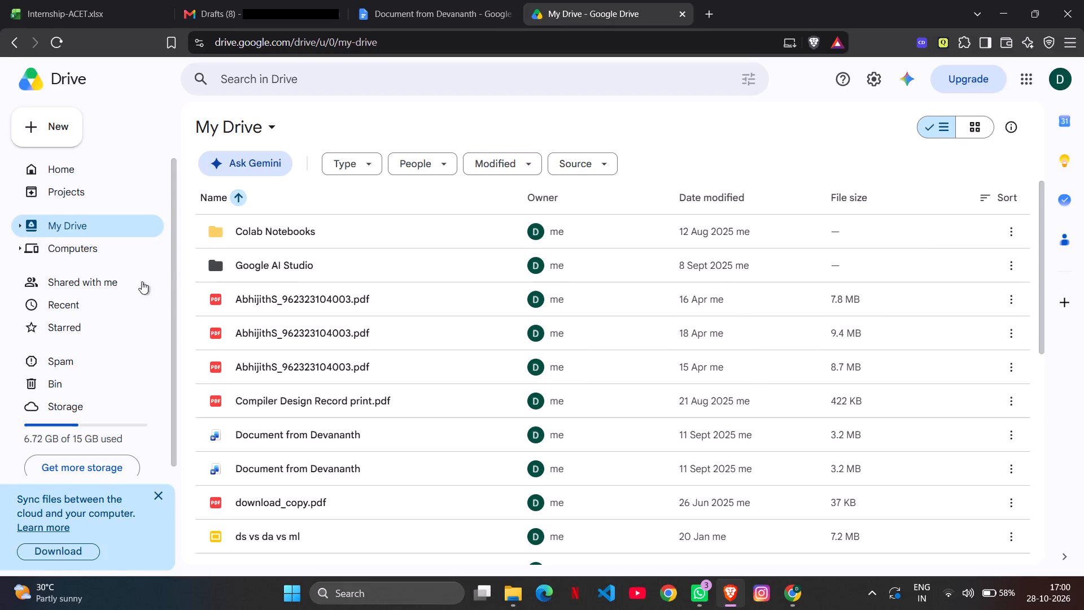
click(119, 285)
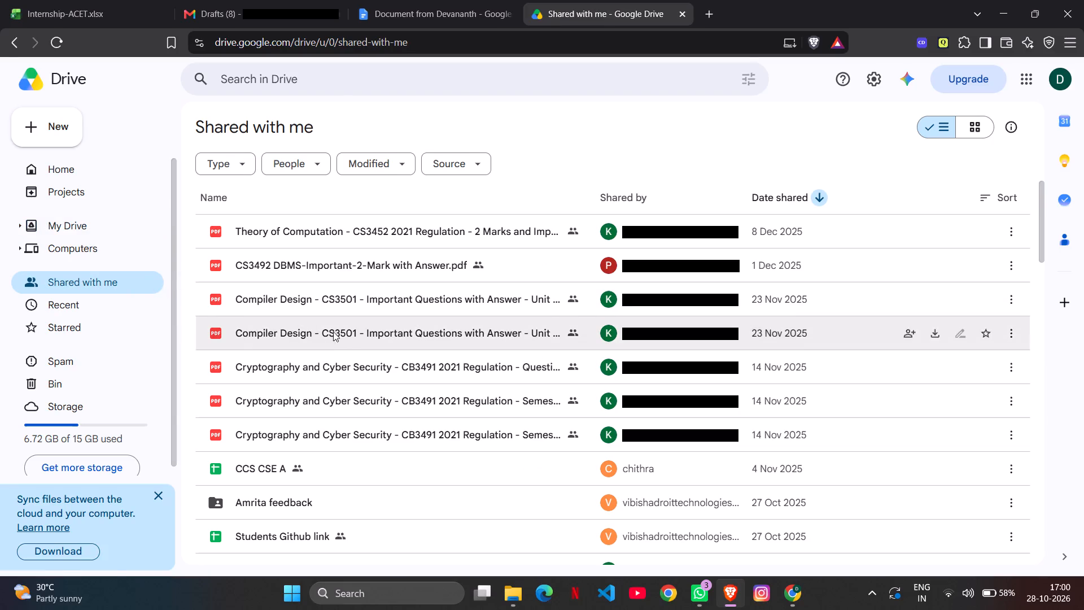
scroll(337, 474, right, 1)
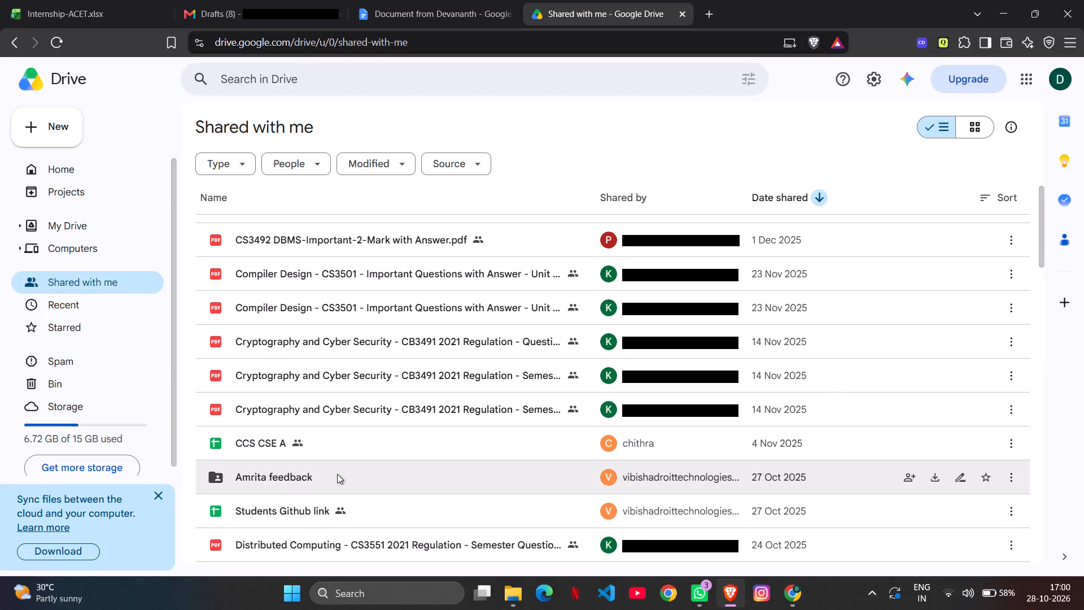
scroll(337, 474, right, 1)
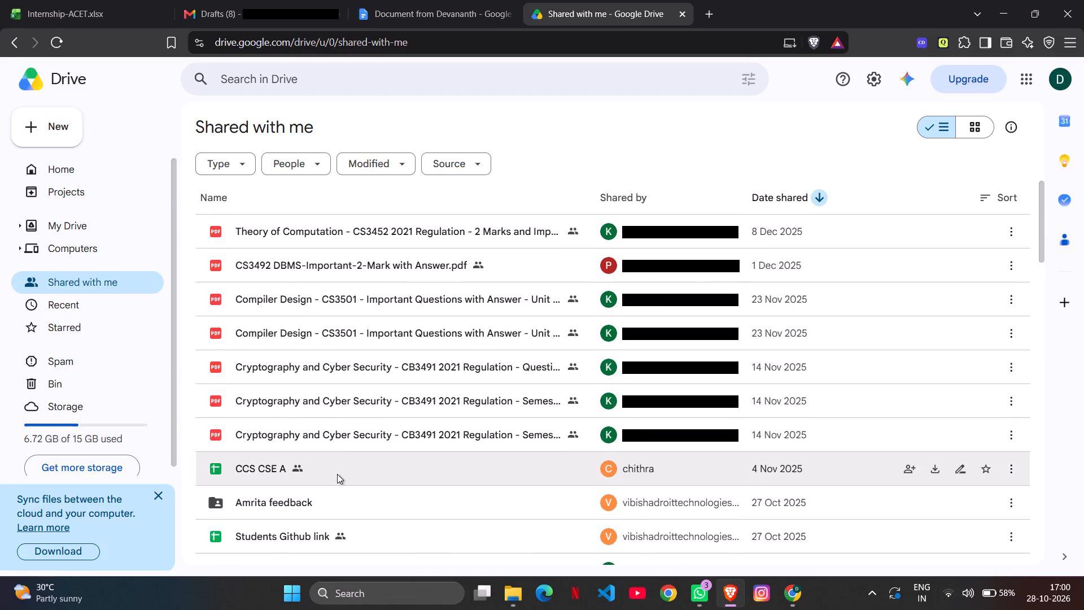
Reopen the Colab Notebooks folder from My Drive and look through its file list again.
click(129, 232)
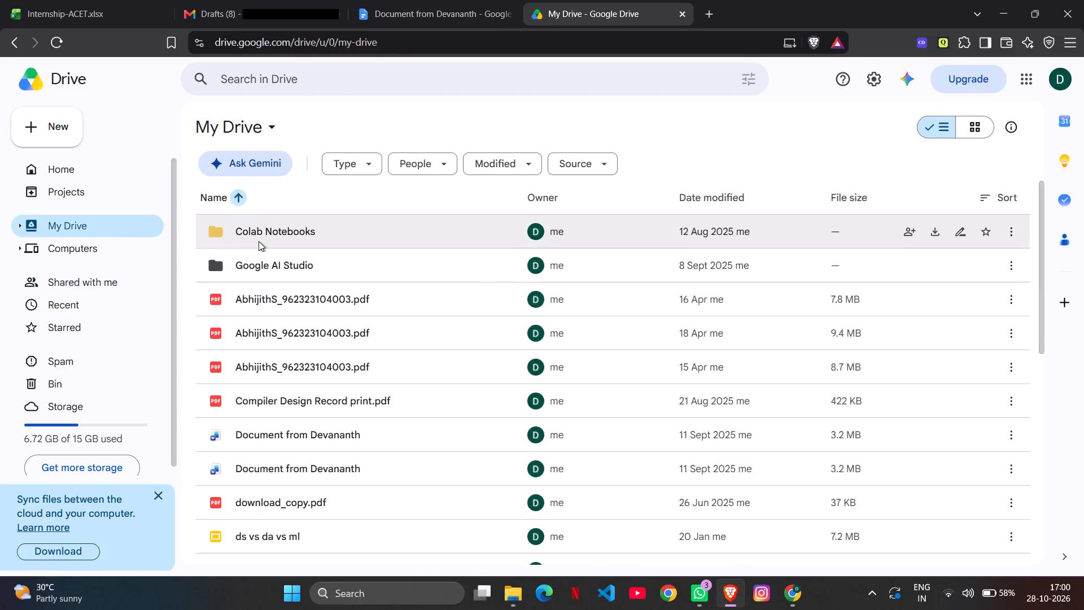
click(260, 238)
double_click(260, 238)
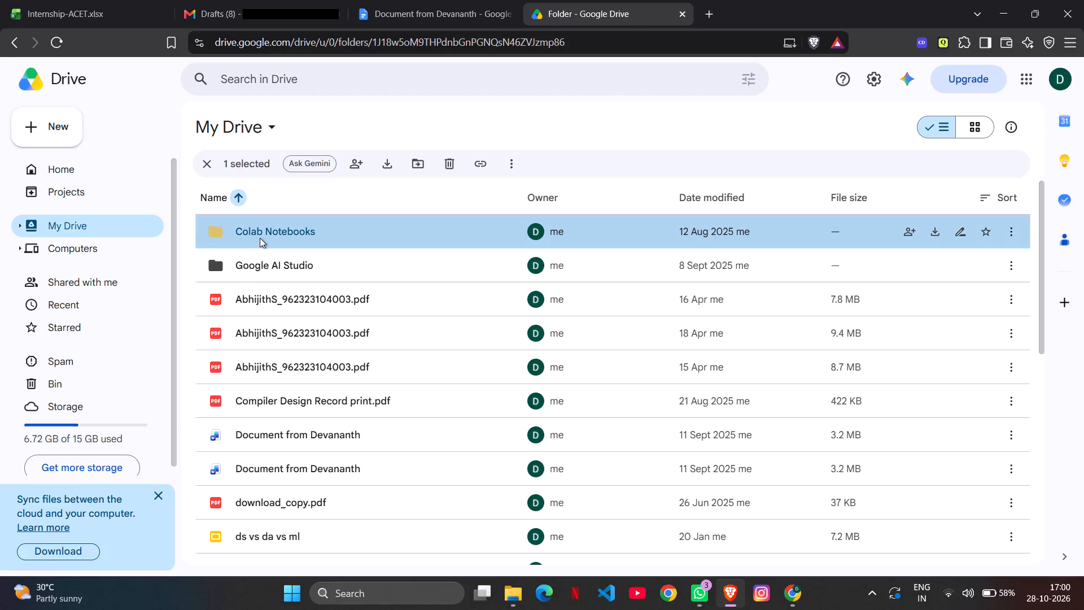
scroll(260, 238, down, 1)
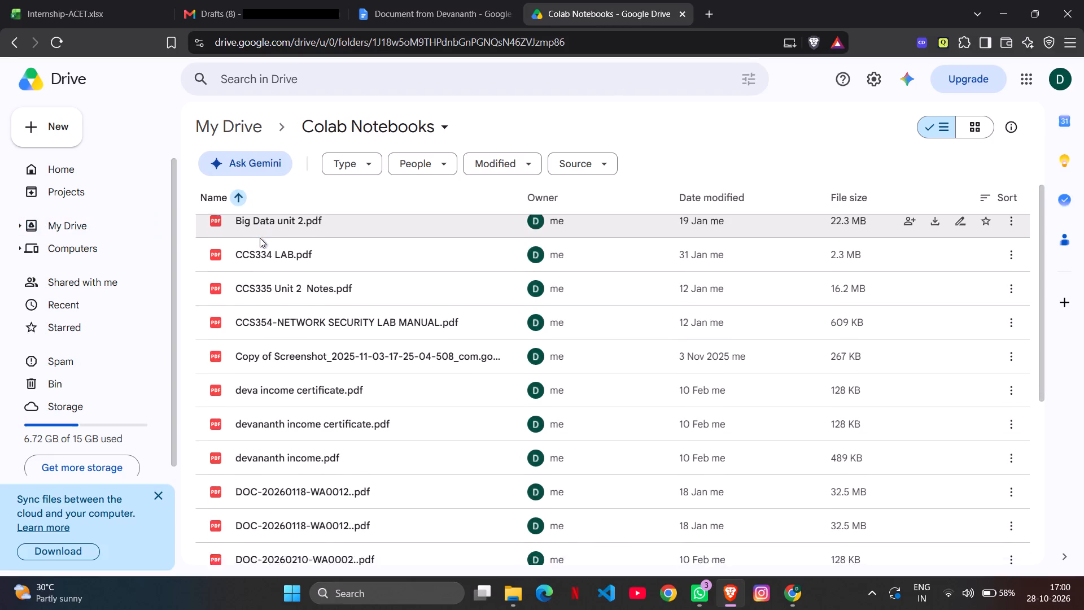
scroll(260, 238, down, 1)
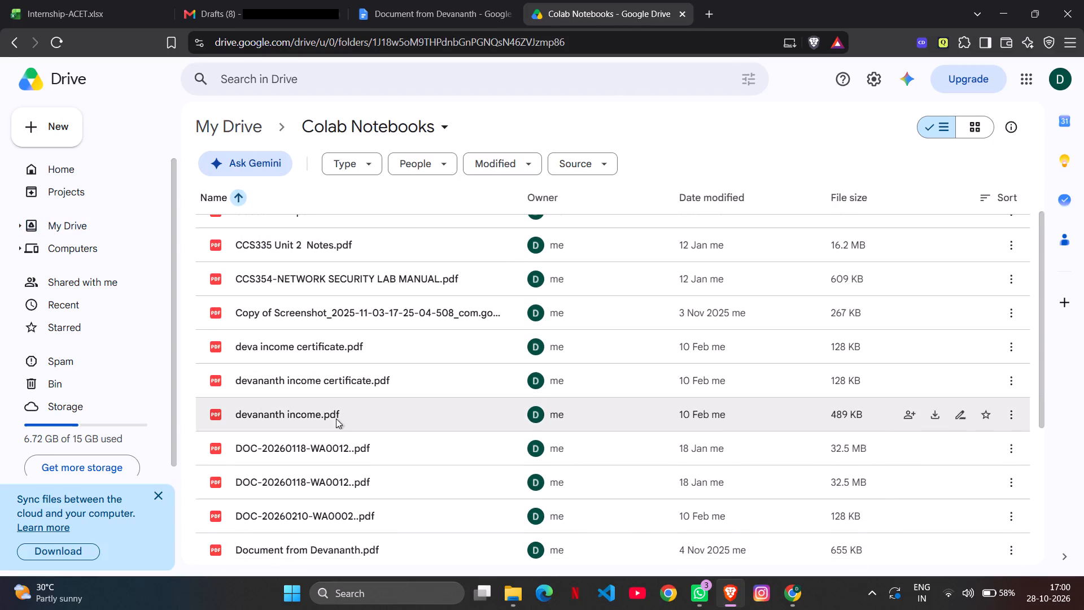
scroll(342, 464, down, 3)
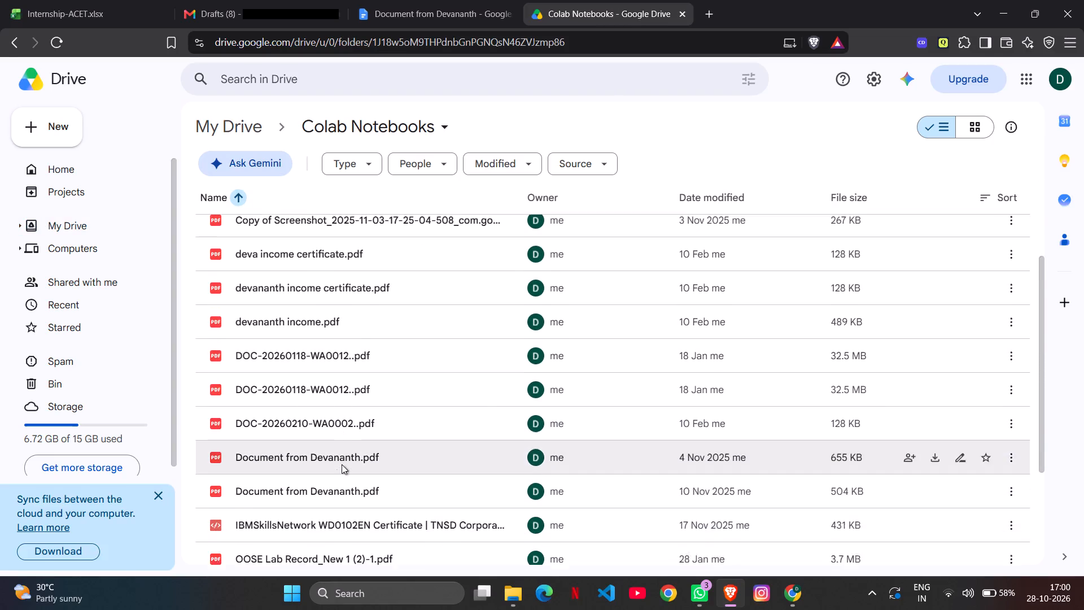
scroll(342, 464, down, 3)
scroll(342, 464, up, 7)
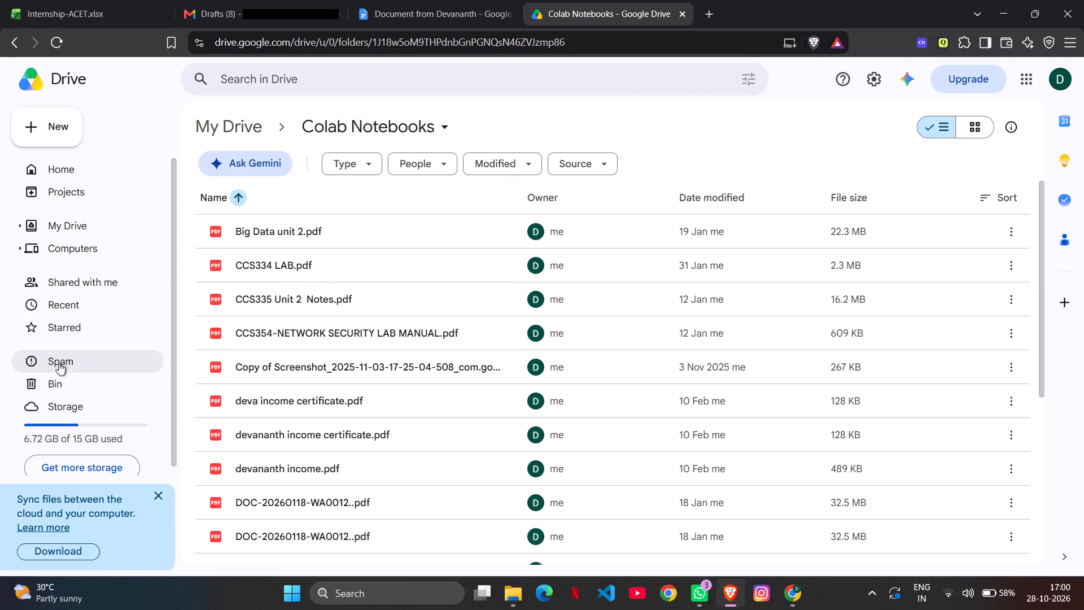
Check the Spam, Starred and Shared with me sections of Drive.
click(39, 353)
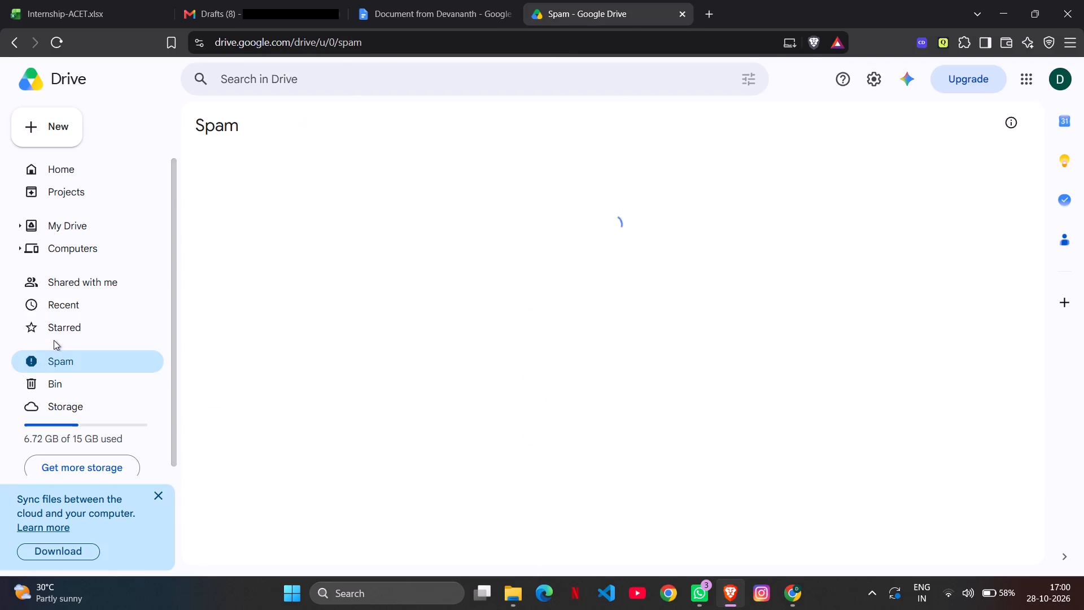
click(54, 340)
click(57, 326)
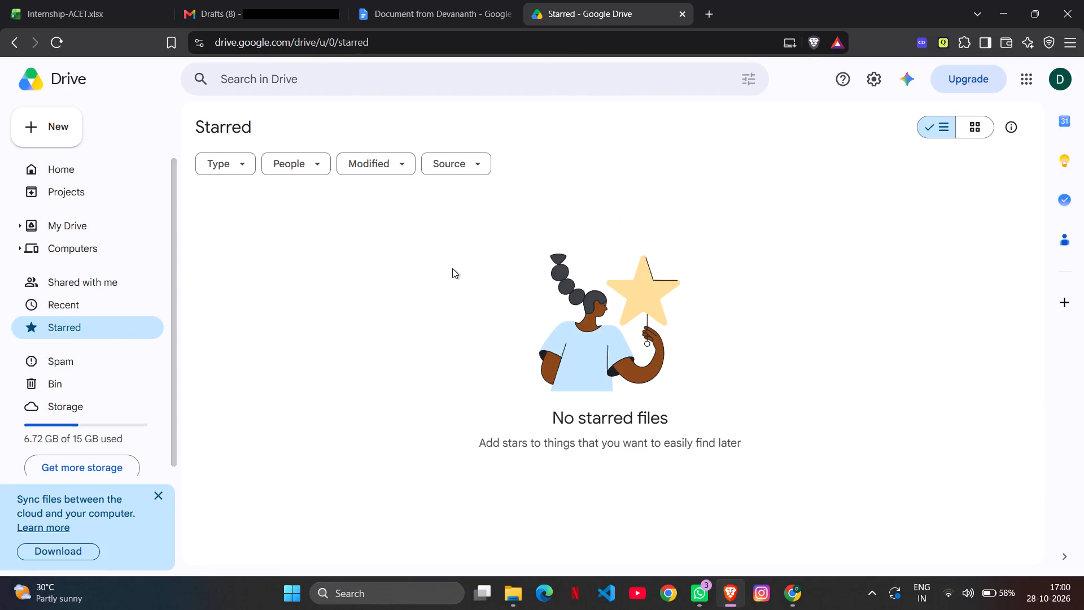
click(128, 285)
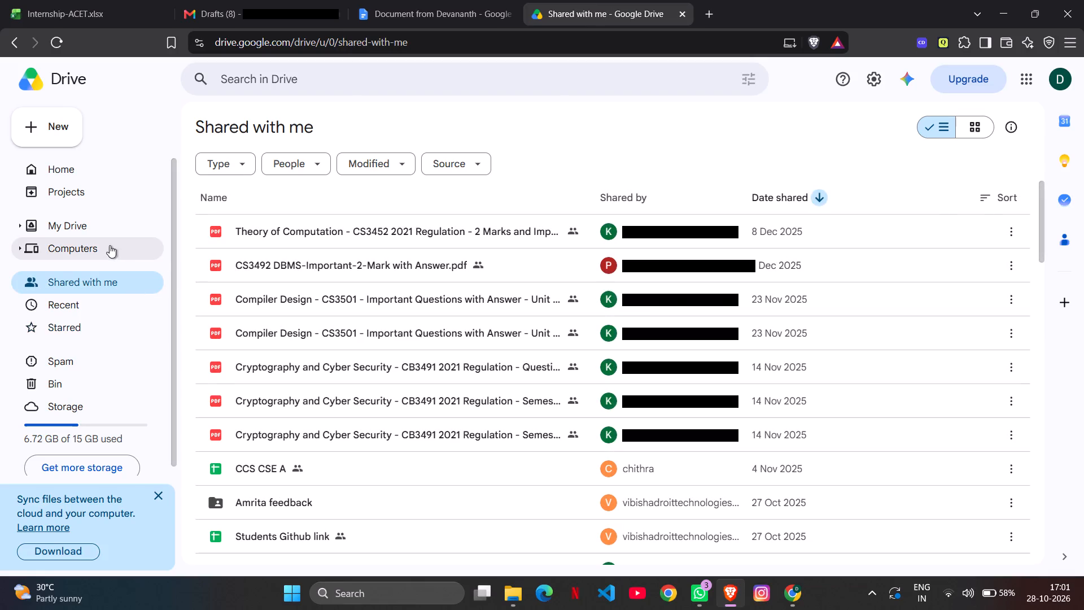
Filter My Drive by type to show only Documents and open the first document in the filtered list.
click(103, 232)
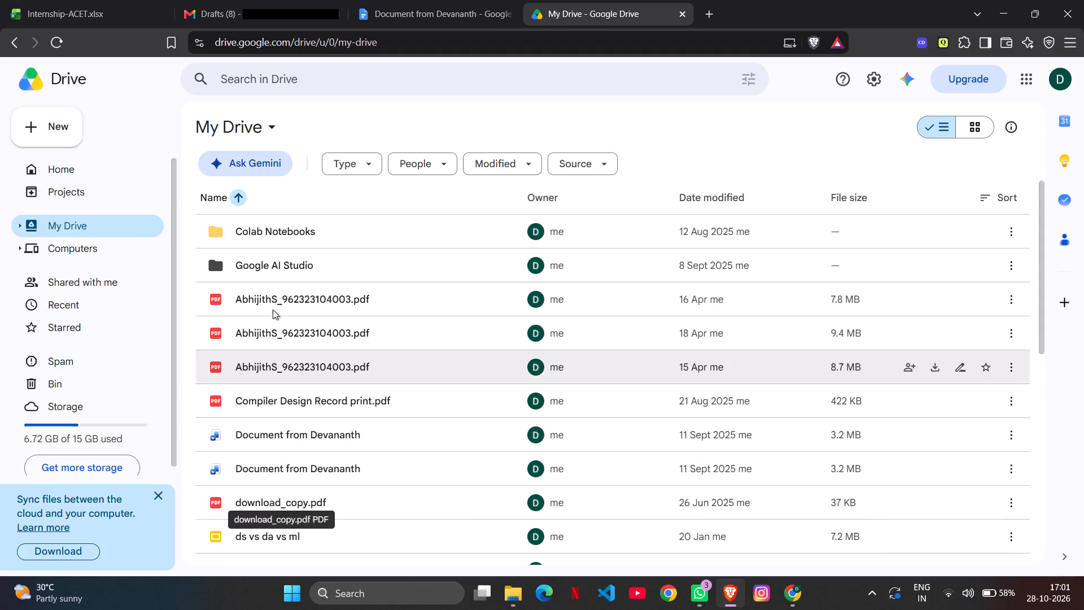
click(378, 171)
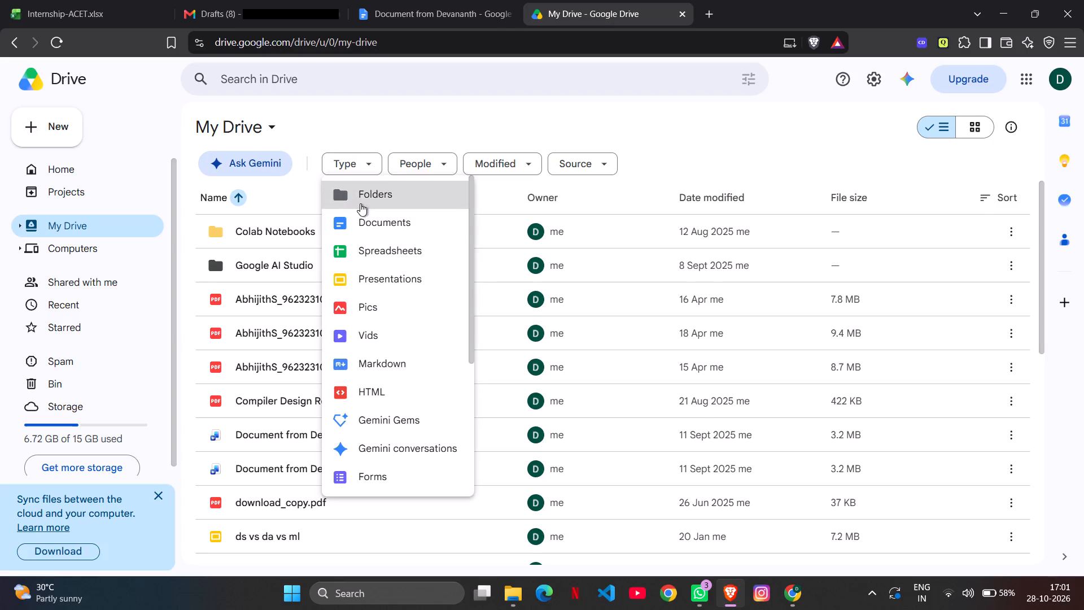
click(363, 220)
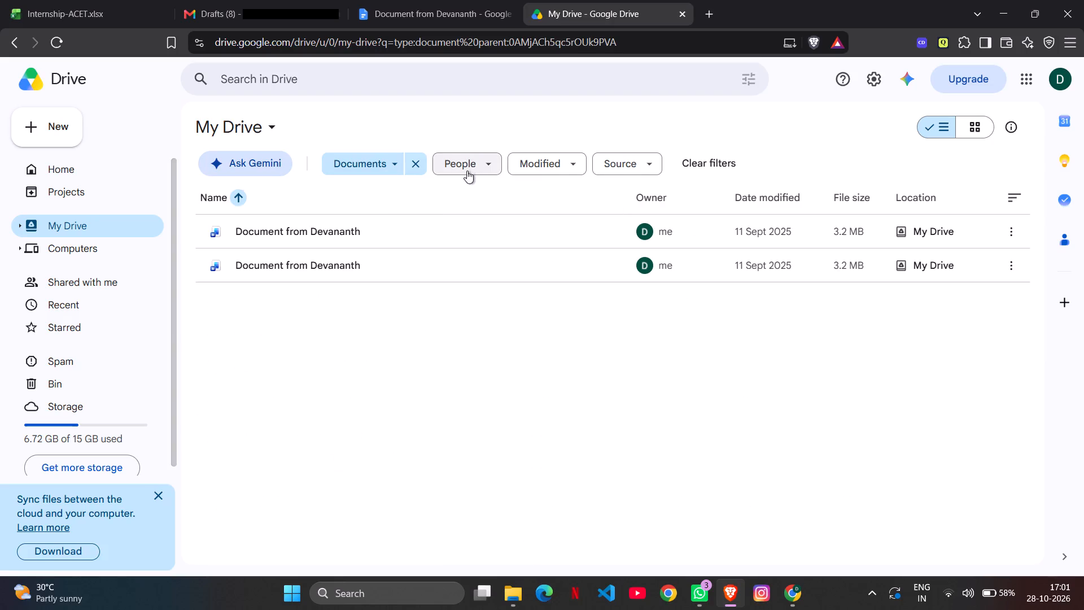
click(404, 242)
double_click(404, 242)
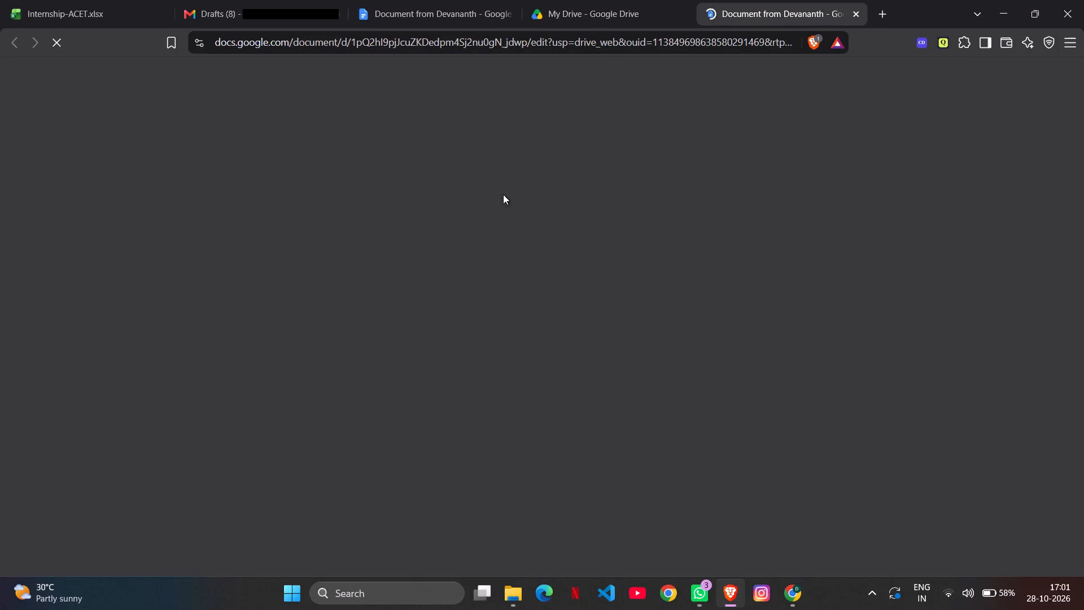
Turn Brave Shields off for docs.google.com and close the document's tab.
click(812, 50)
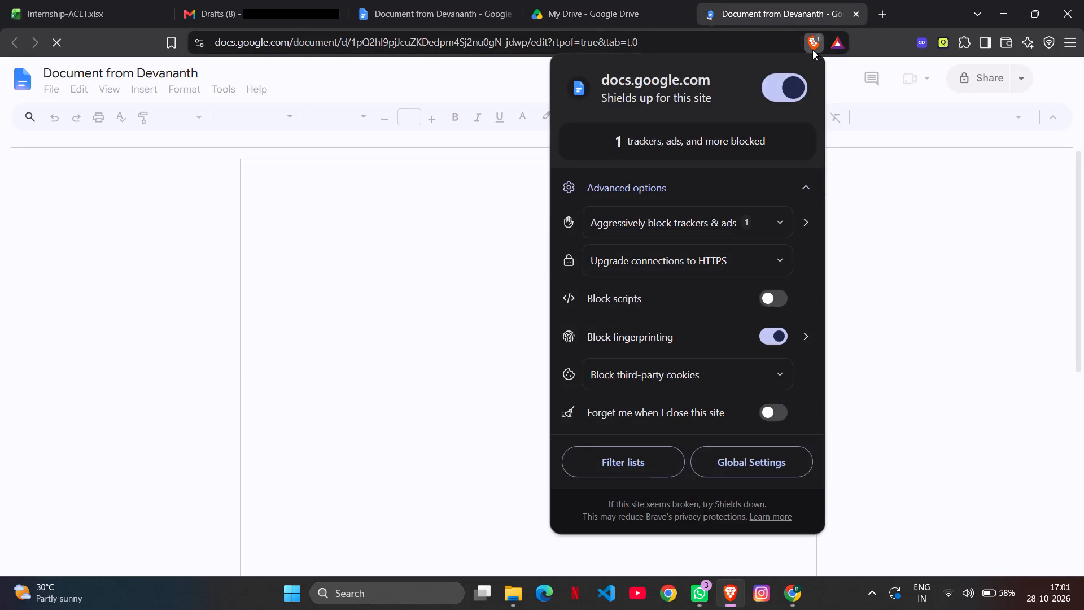
click(766, 92)
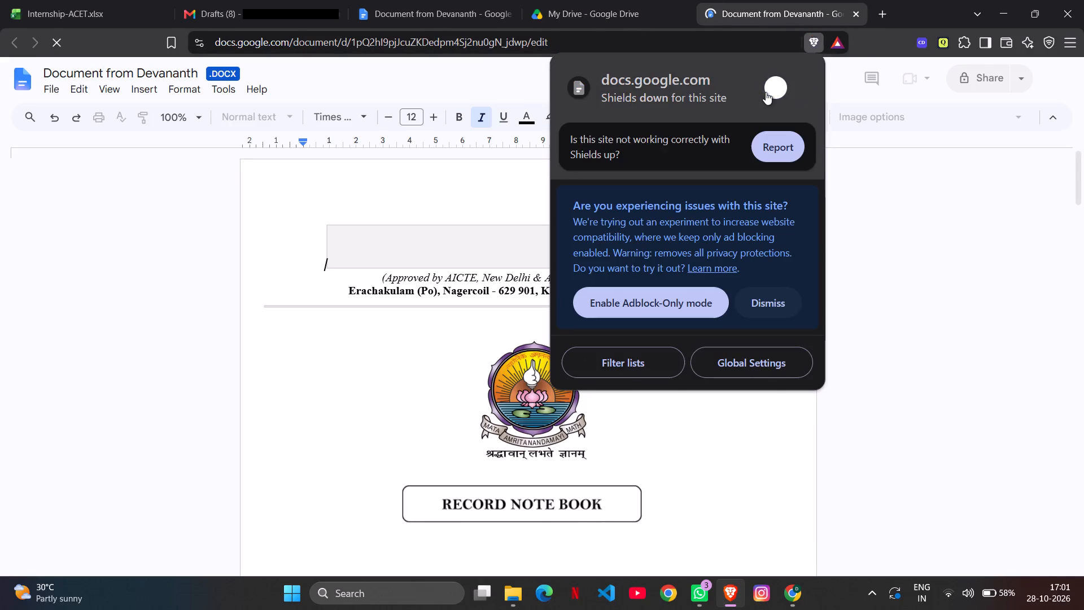
click(901, 211)
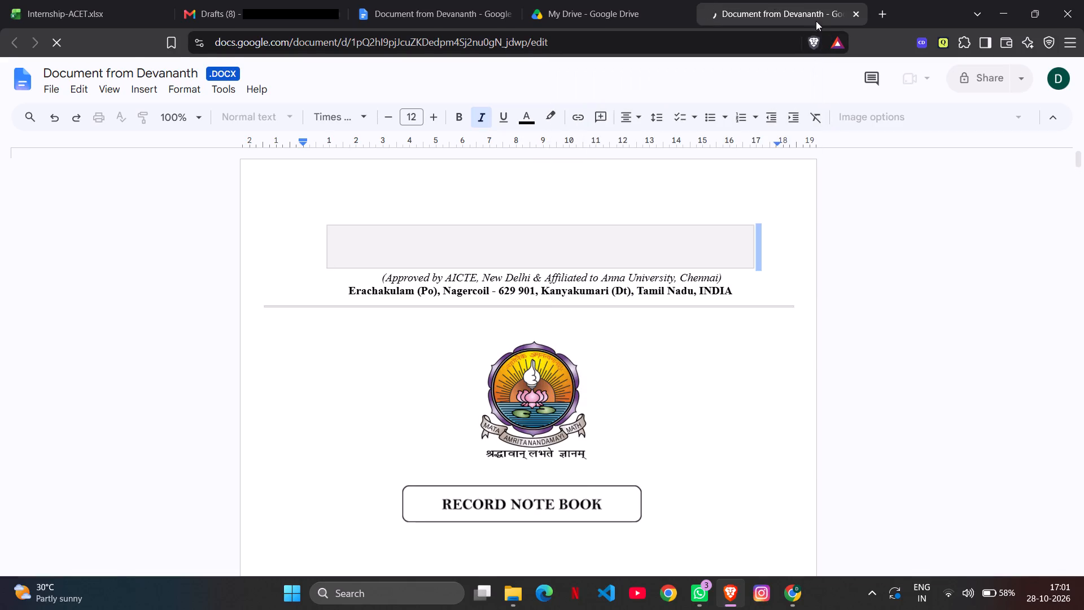
click(854, 12)
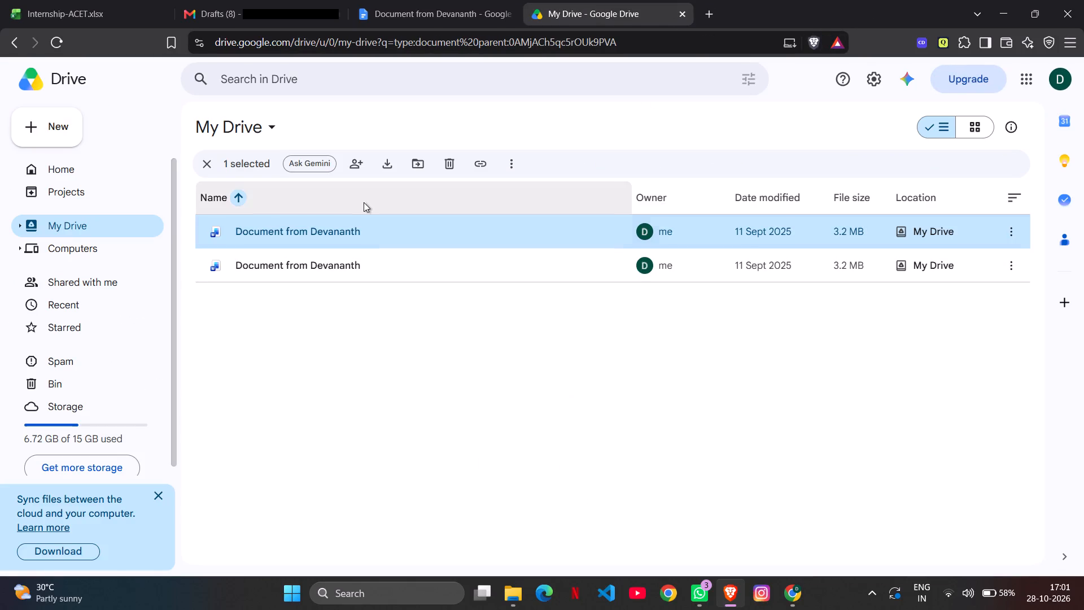
Open Shared with me and look through the list of shared files down to the June 2025 items.
click(81, 281)
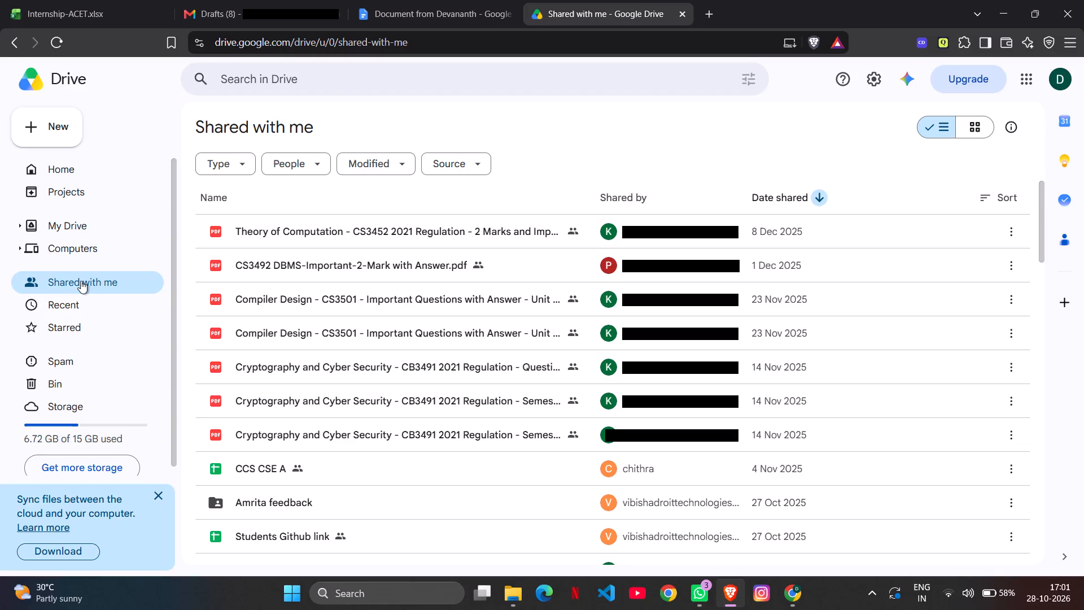
scroll(325, 309, down, 1)
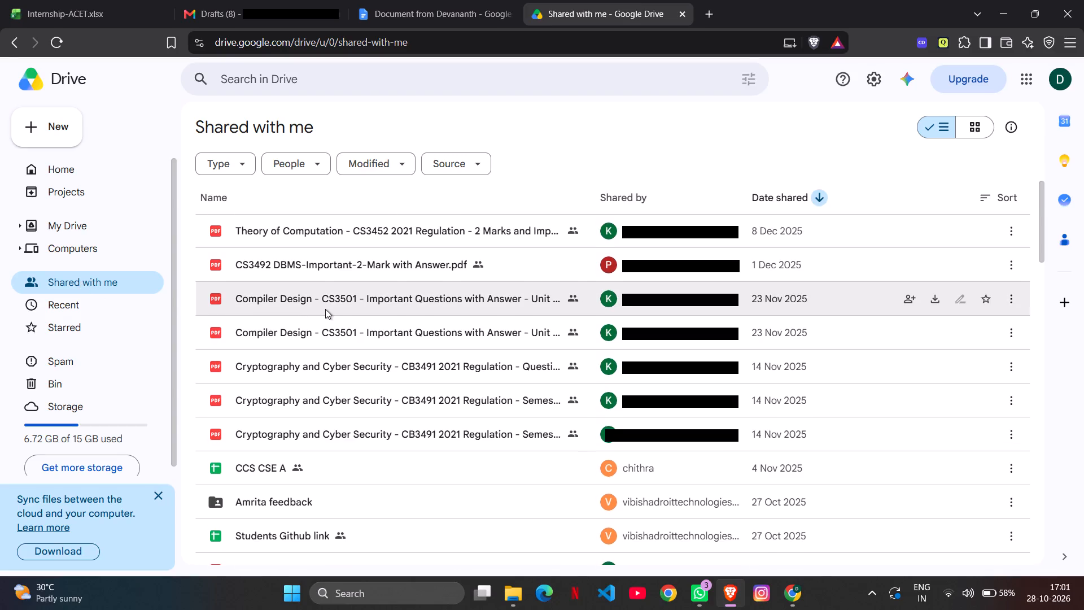
scroll(325, 309, down, 3)
scroll(457, 169, right, 1)
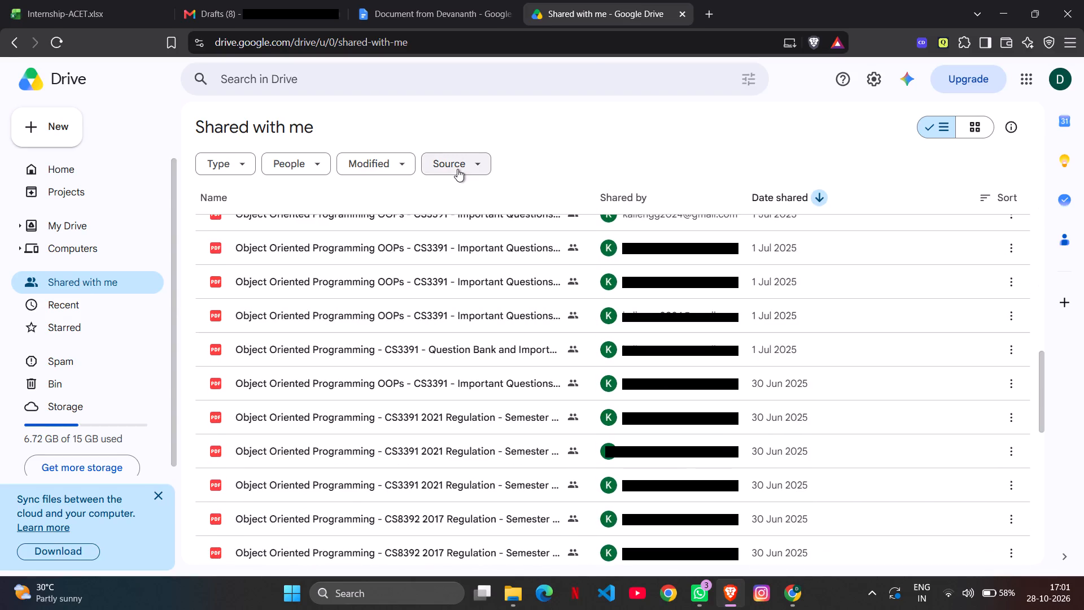
scroll(457, 169, right, 1)
scroll(447, 325, down, 4)
scroll(447, 325, right, 1)
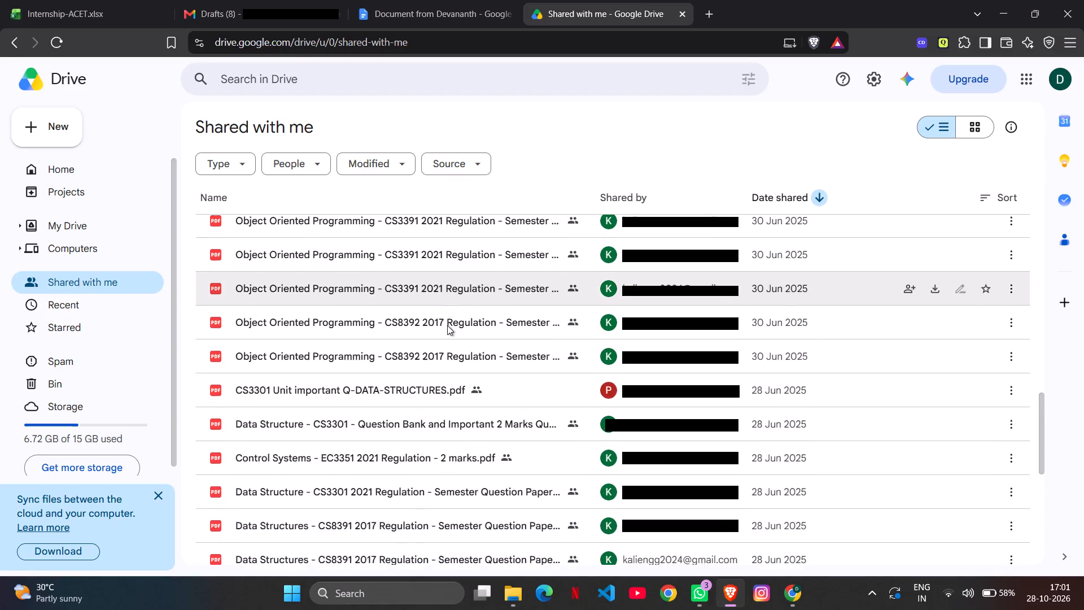
scroll(447, 325, right, 5)
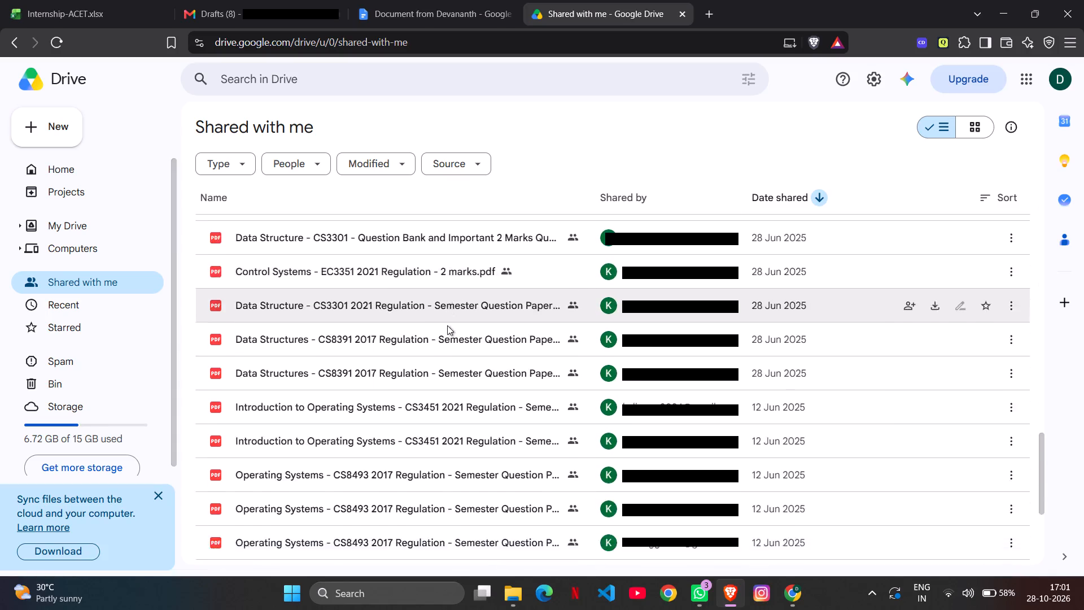
scroll(447, 325, right, 1)
scroll(447, 325, down, 1)
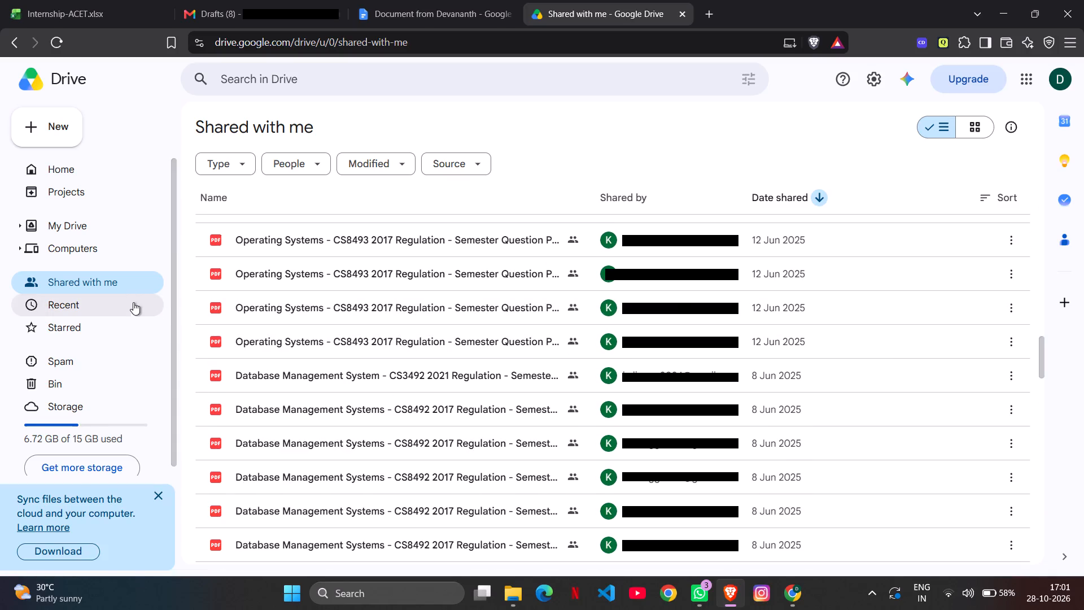
Check the Recent section of Drive for the file.
click(135, 305)
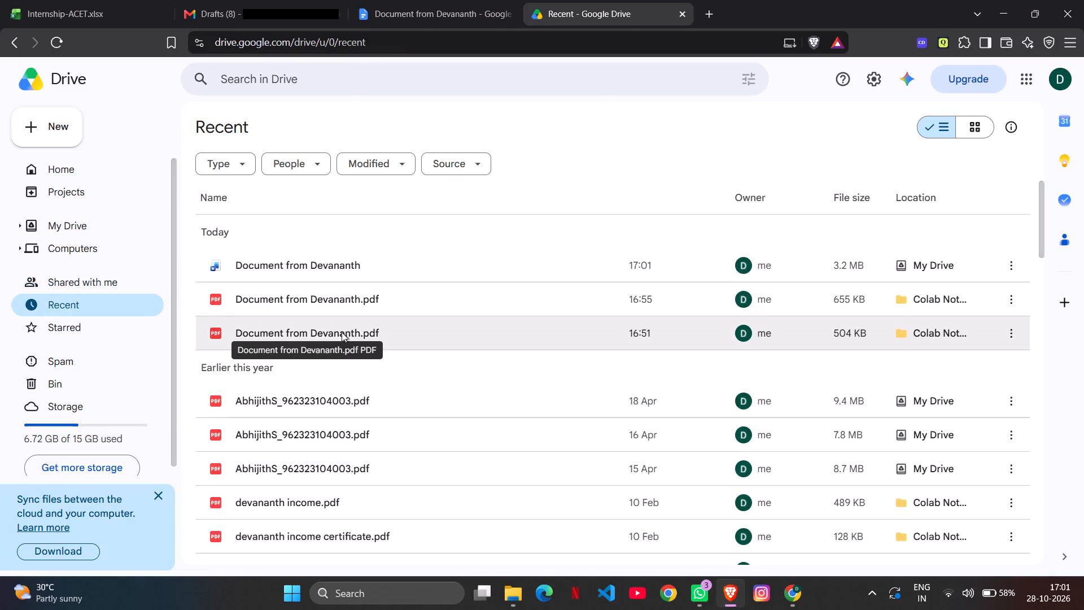
Upload the file Internship report.pdf from the Downloads folder to Drive.
click(49, 132)
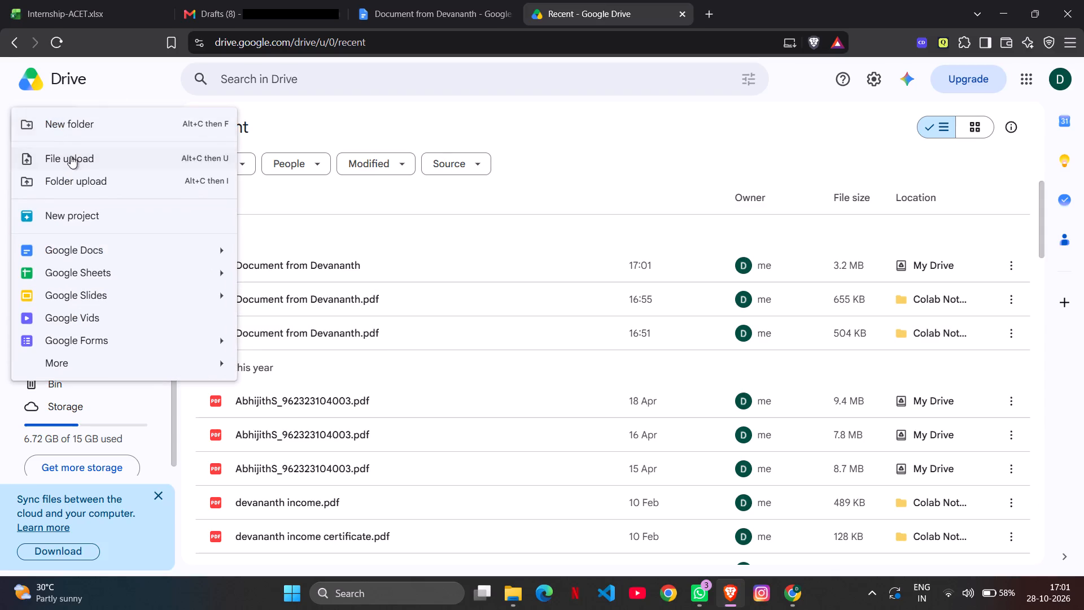
click(71, 156)
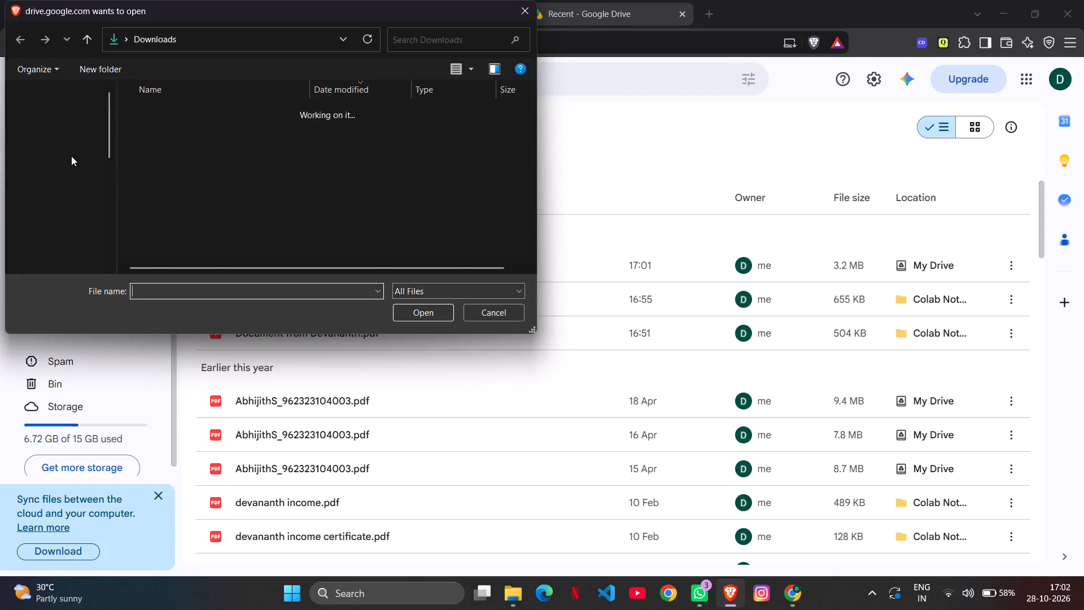
double_click(177, 134)
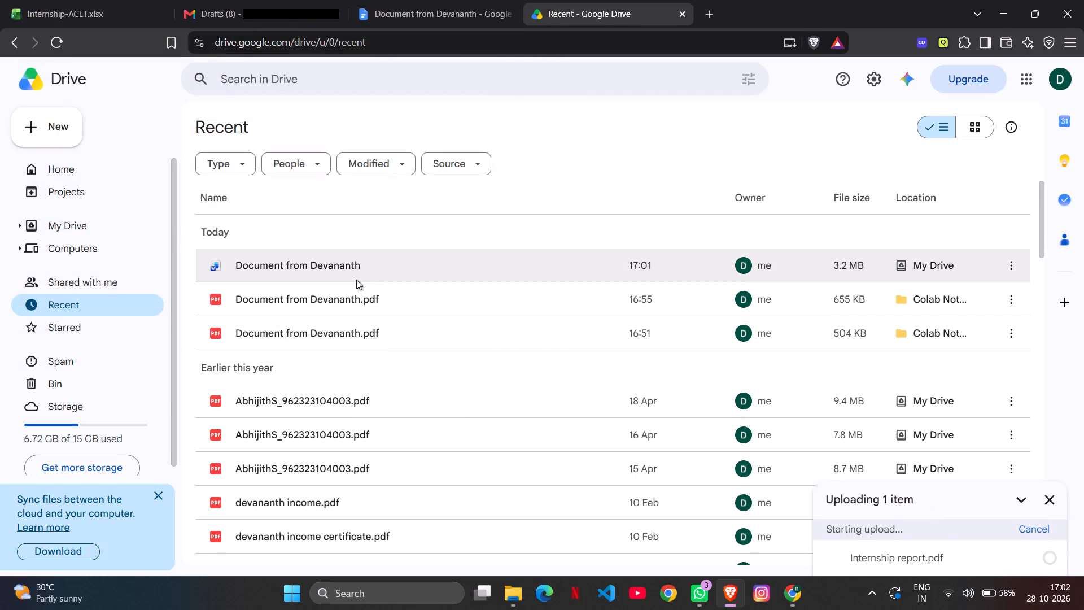
scroll(356, 280, up, 1)
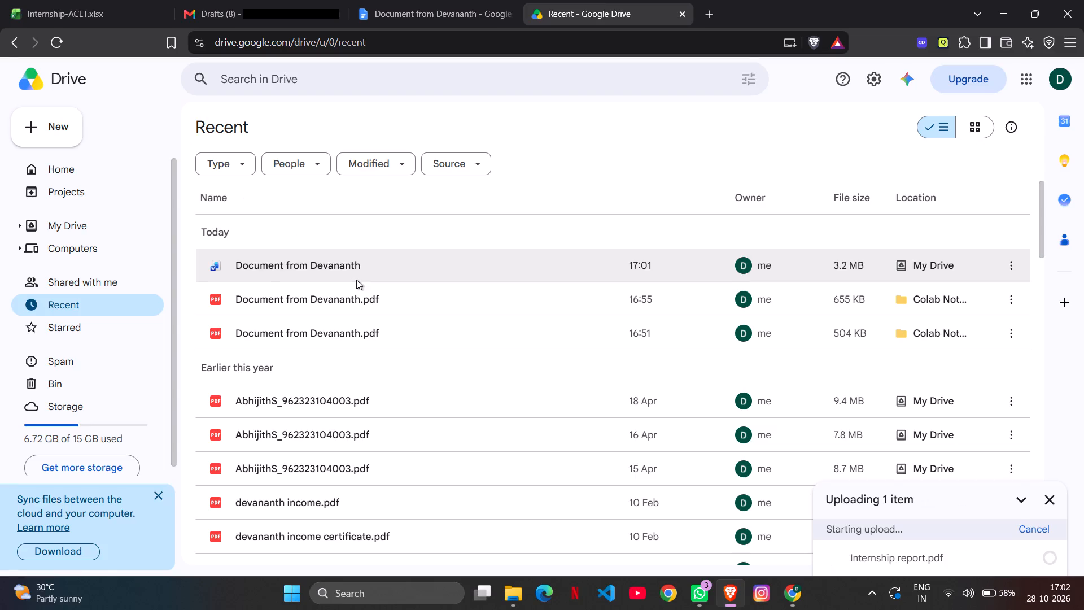
scroll(356, 280, up, 1)
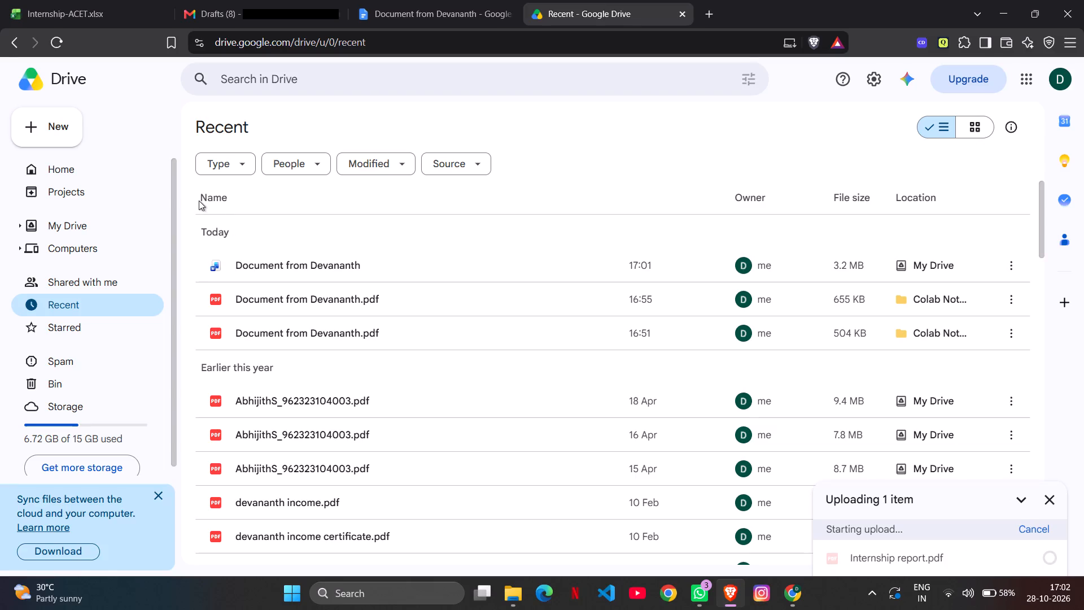
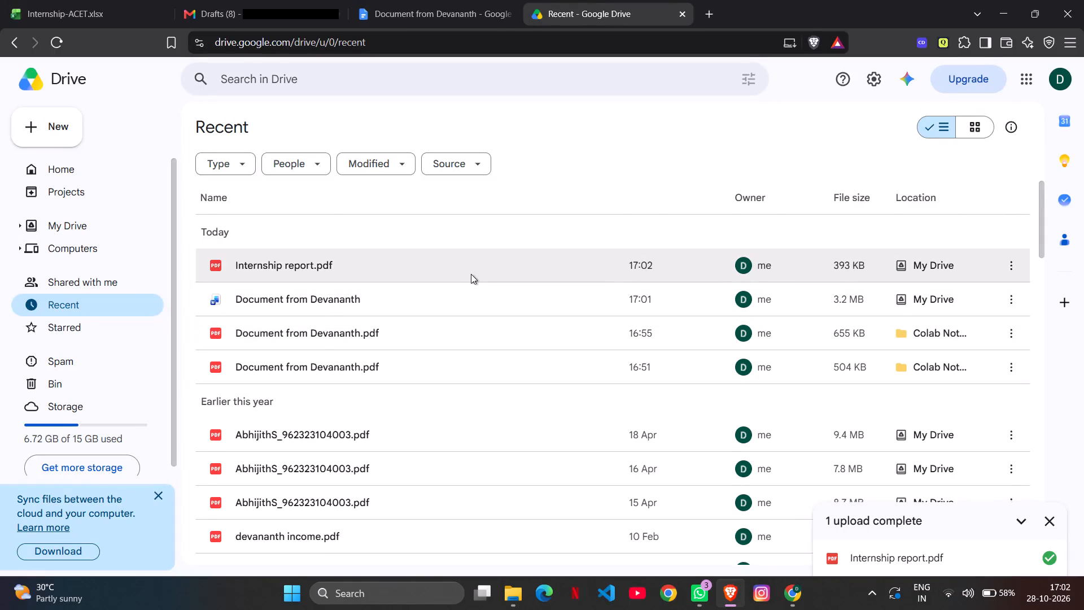
Open the uploaded Internship report.pdf in the Drive preview and copy the page's web address.
double_click(471, 274)
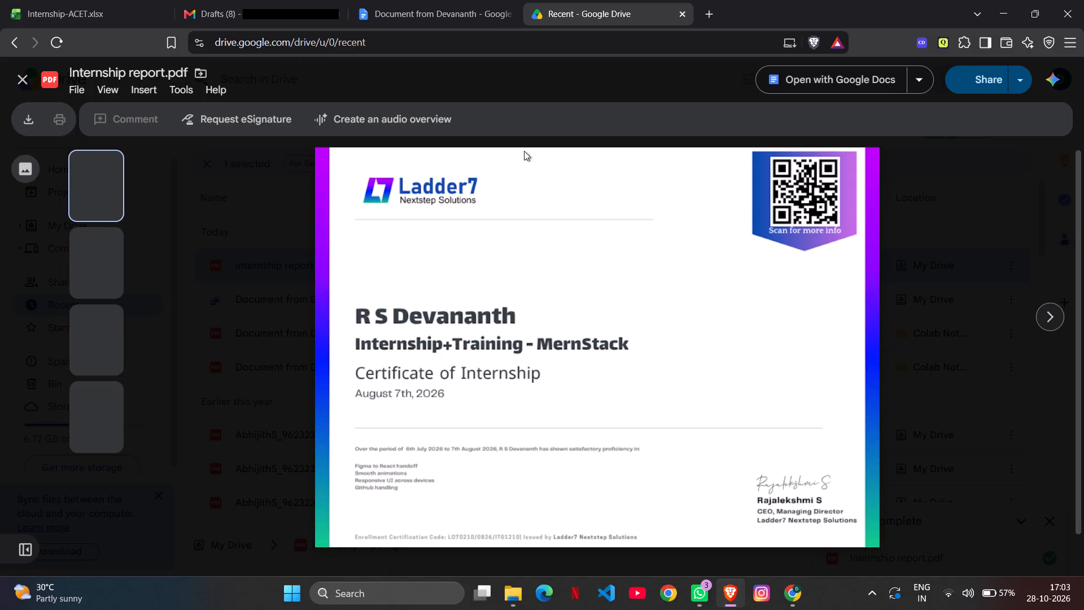
click(486, 40)
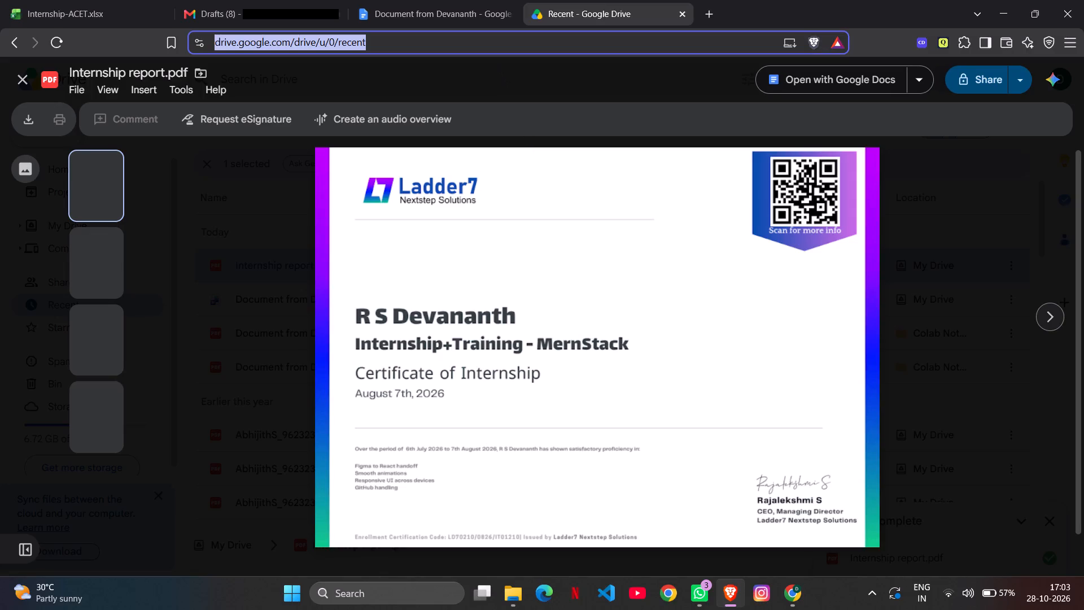
key(ctrl+c)
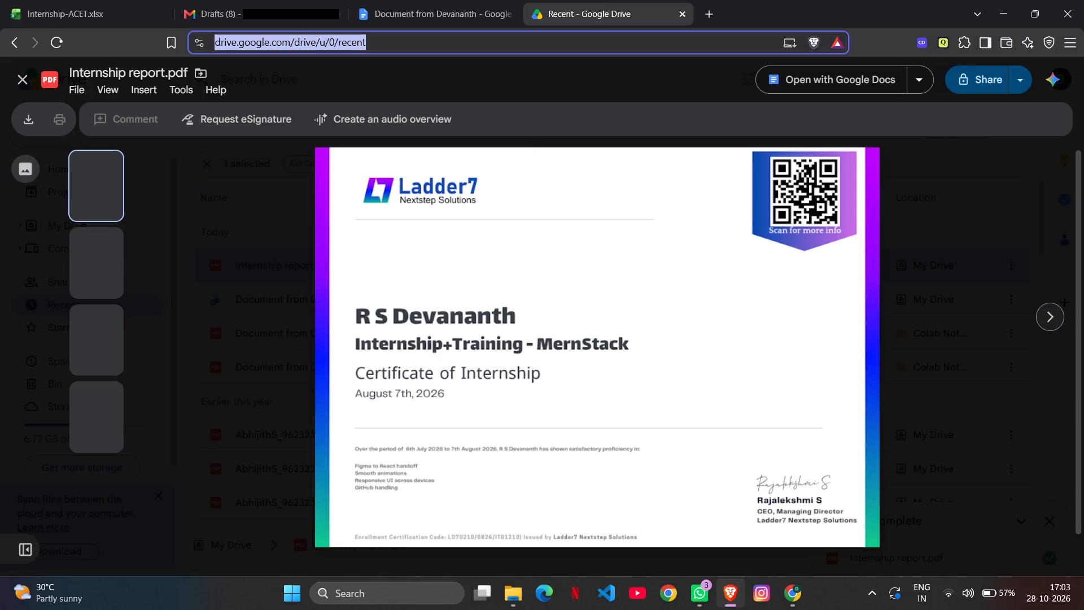
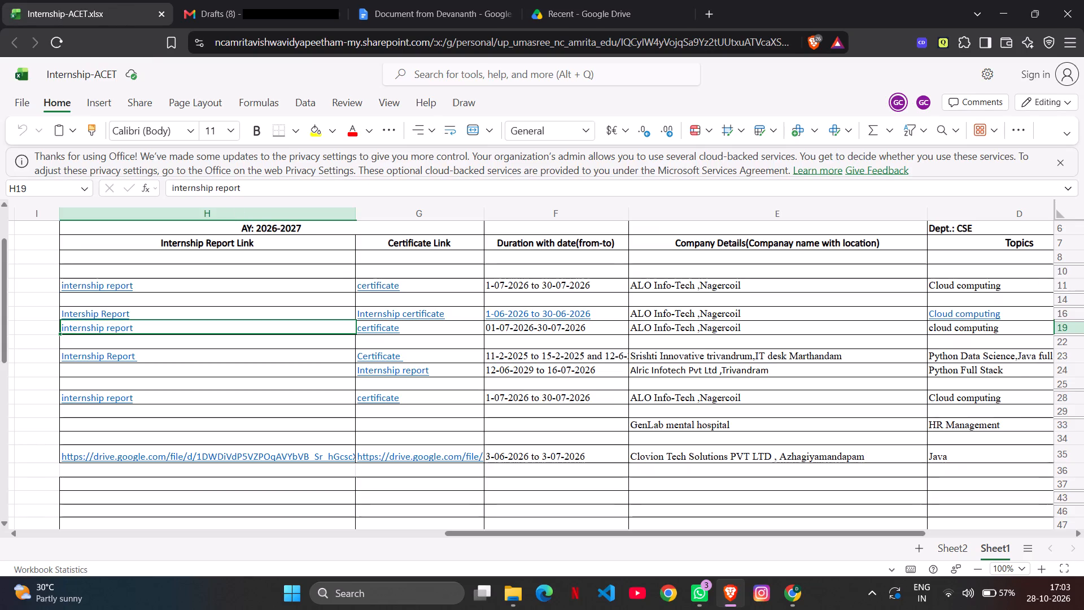
Select the empty Certificate Link cell G36 on Sheet1 of the Internship-ACET workbook.
click(390, 474)
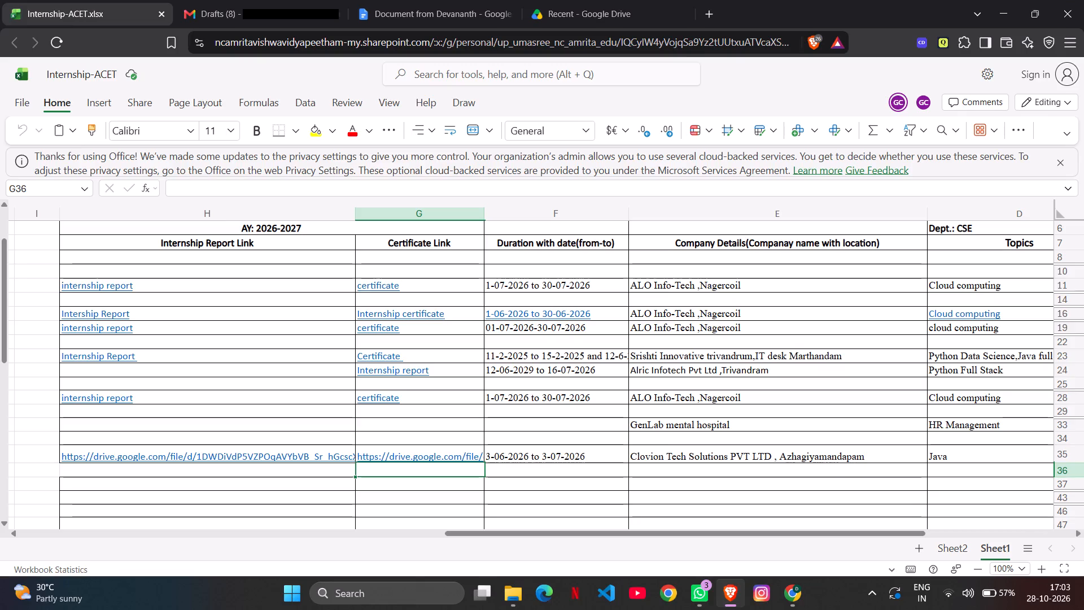
key(ctrl+v)
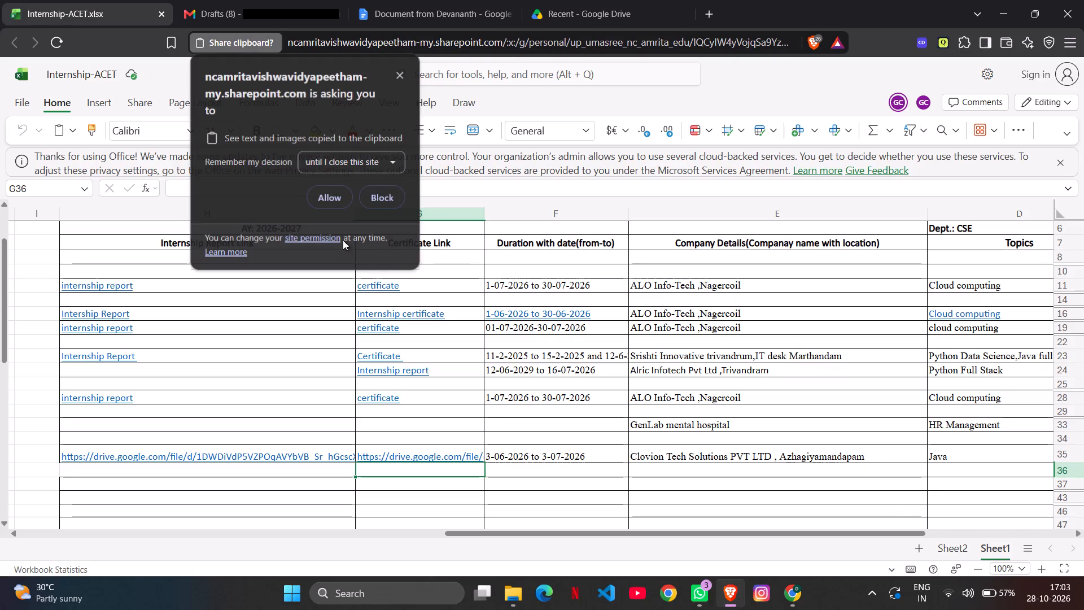
click(337, 201)
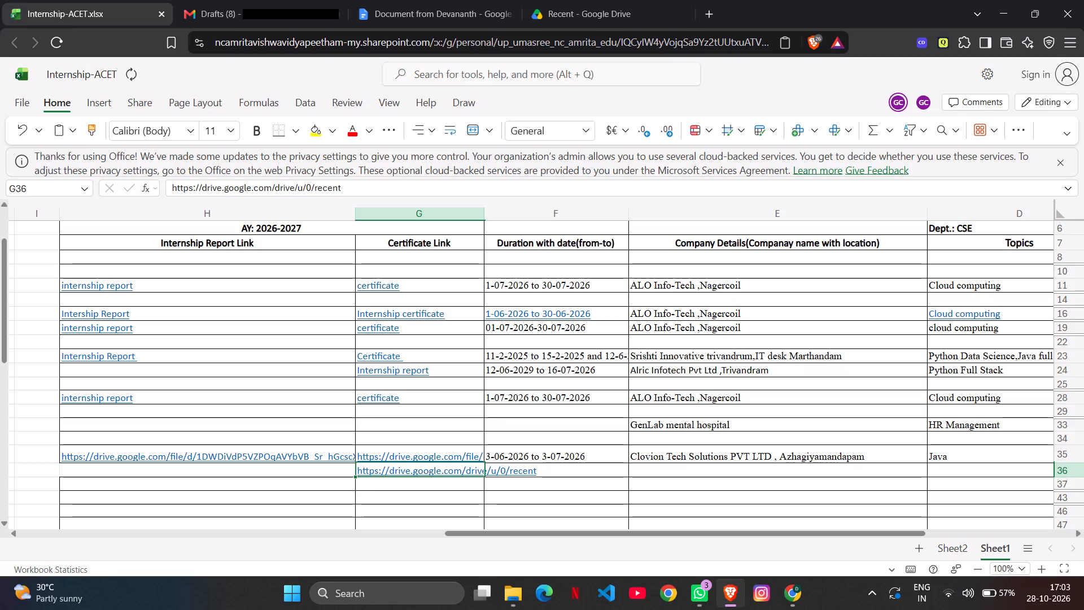
Select the empty Internship Report Link cell H36.
click(296, 469)
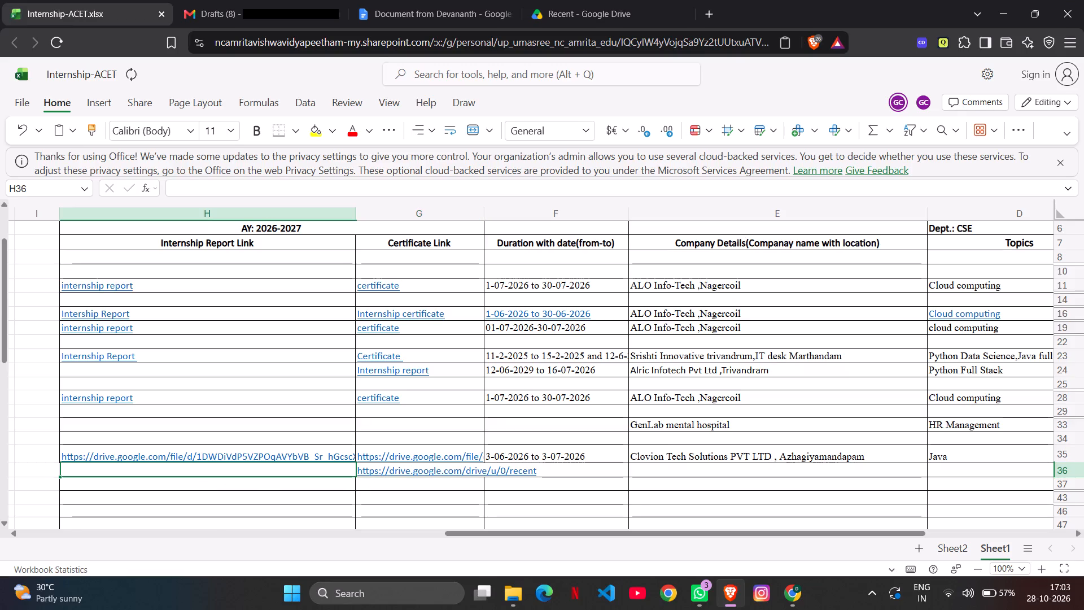
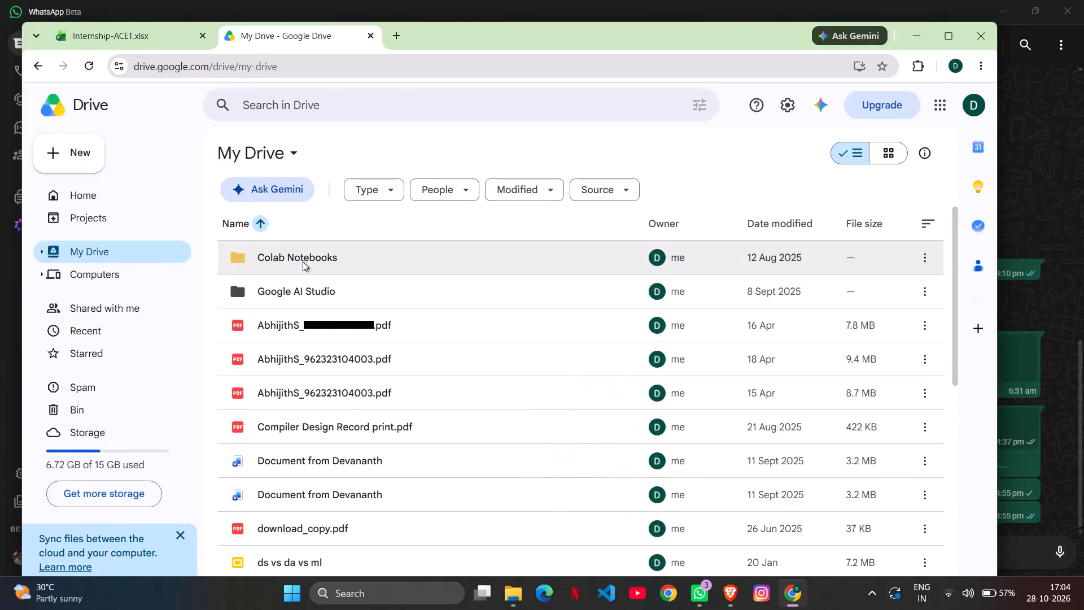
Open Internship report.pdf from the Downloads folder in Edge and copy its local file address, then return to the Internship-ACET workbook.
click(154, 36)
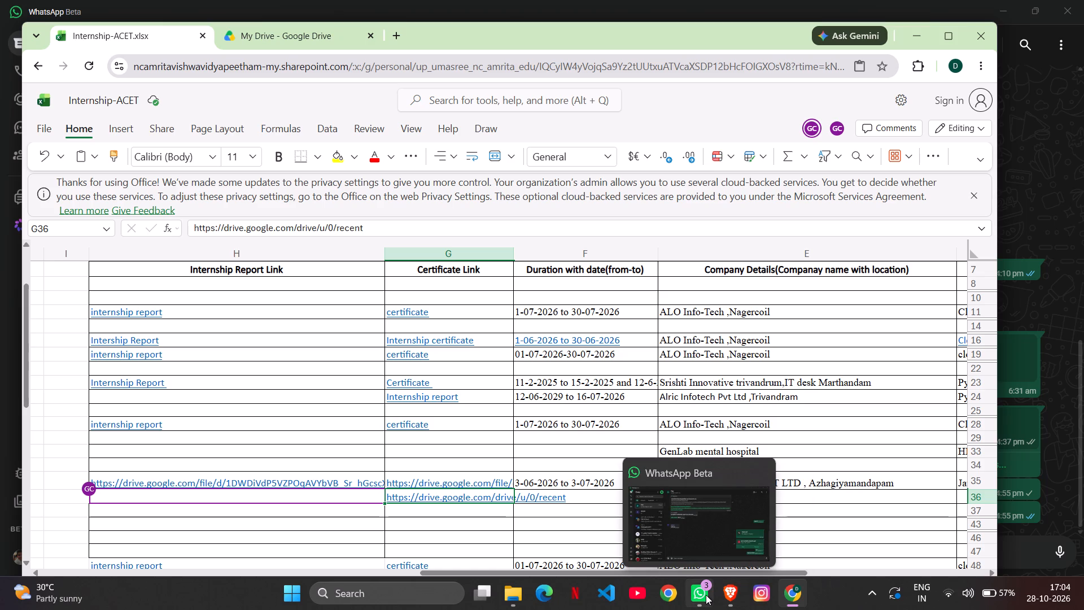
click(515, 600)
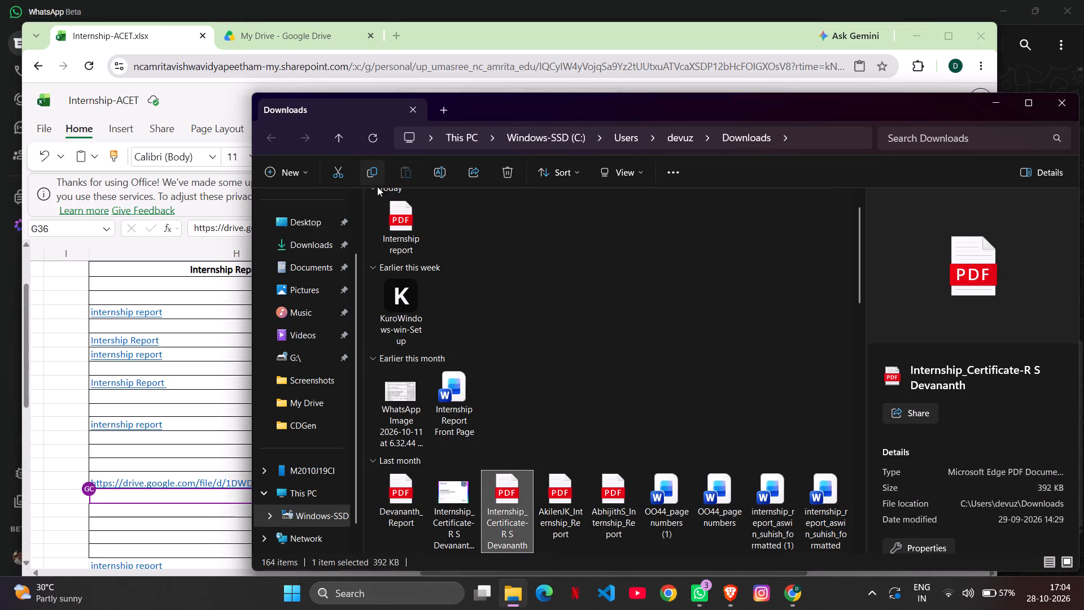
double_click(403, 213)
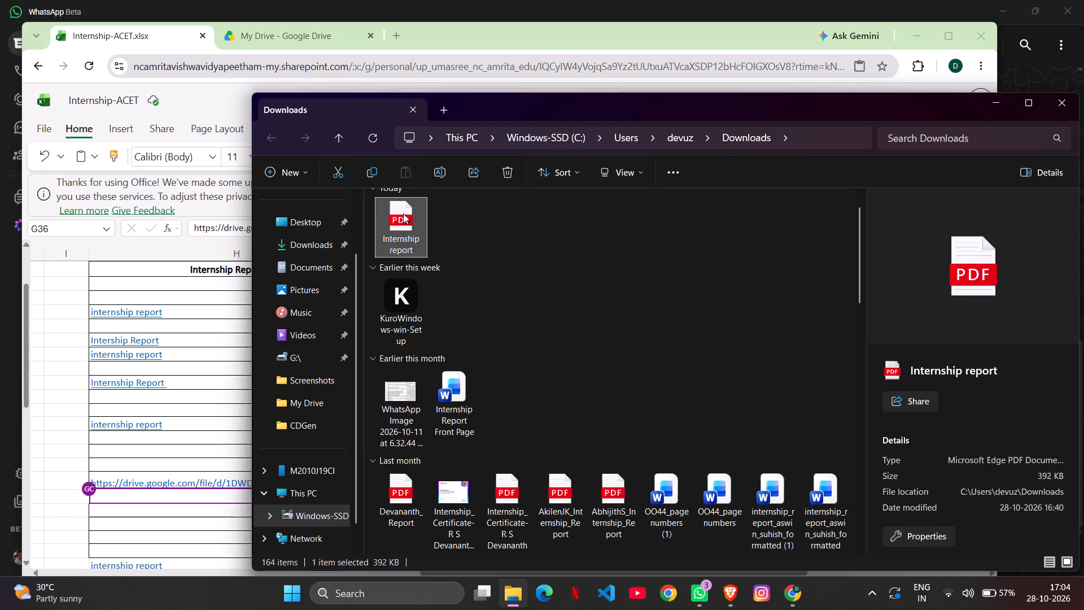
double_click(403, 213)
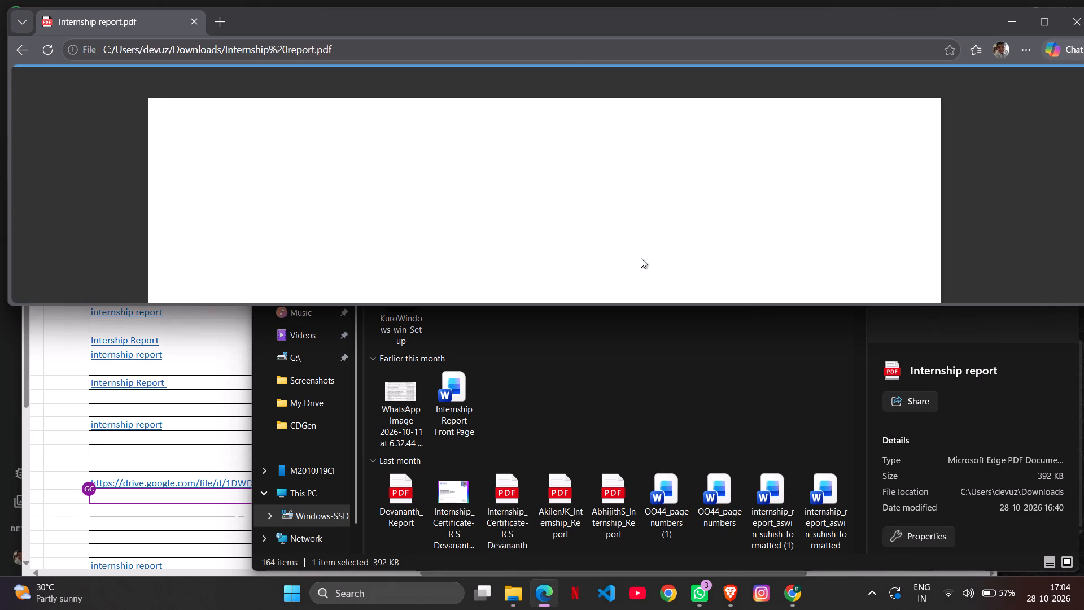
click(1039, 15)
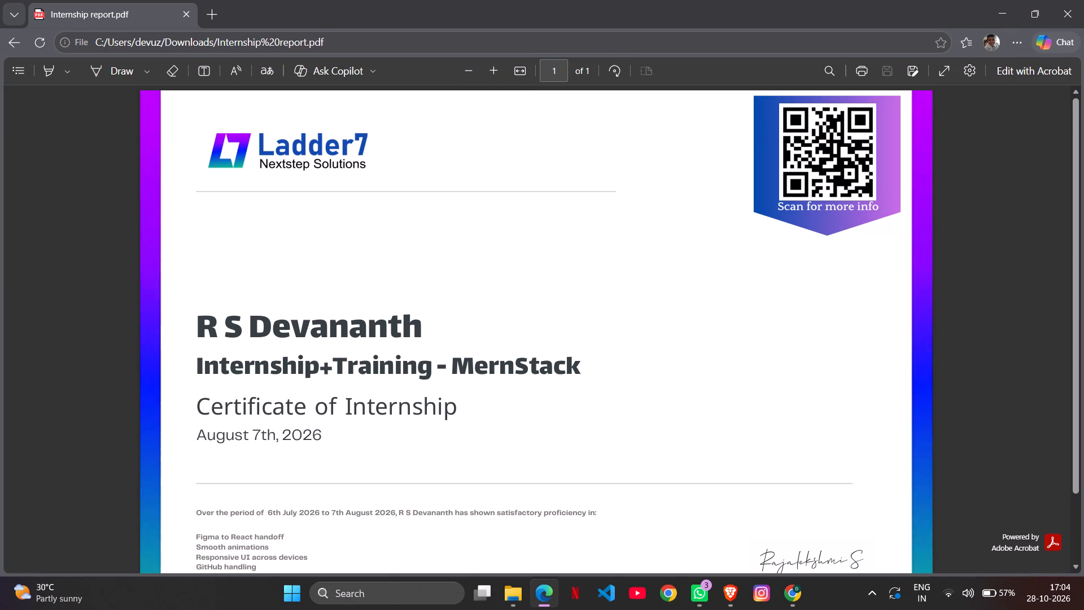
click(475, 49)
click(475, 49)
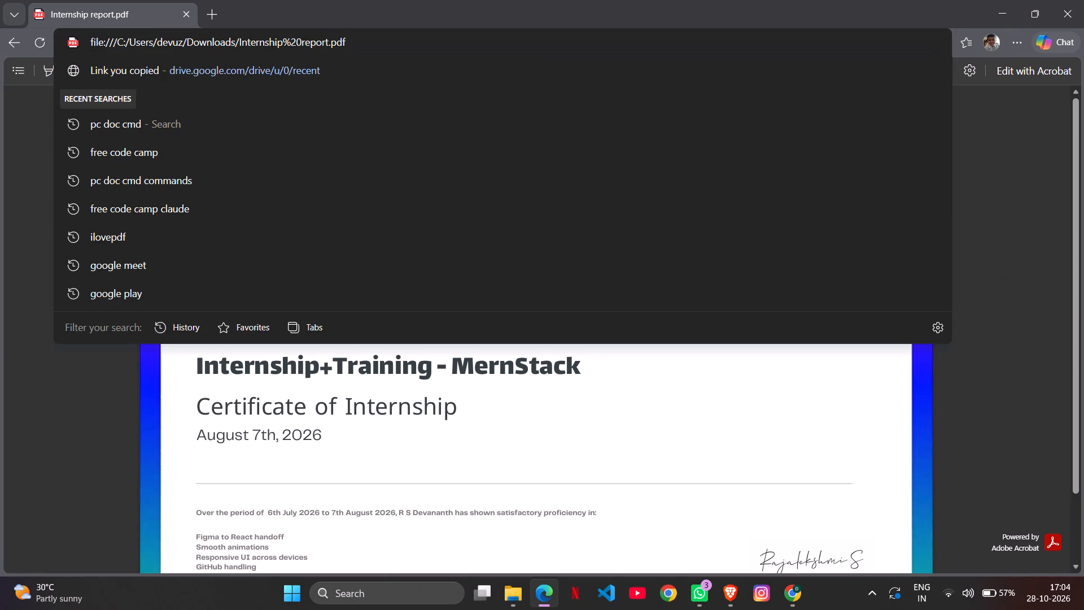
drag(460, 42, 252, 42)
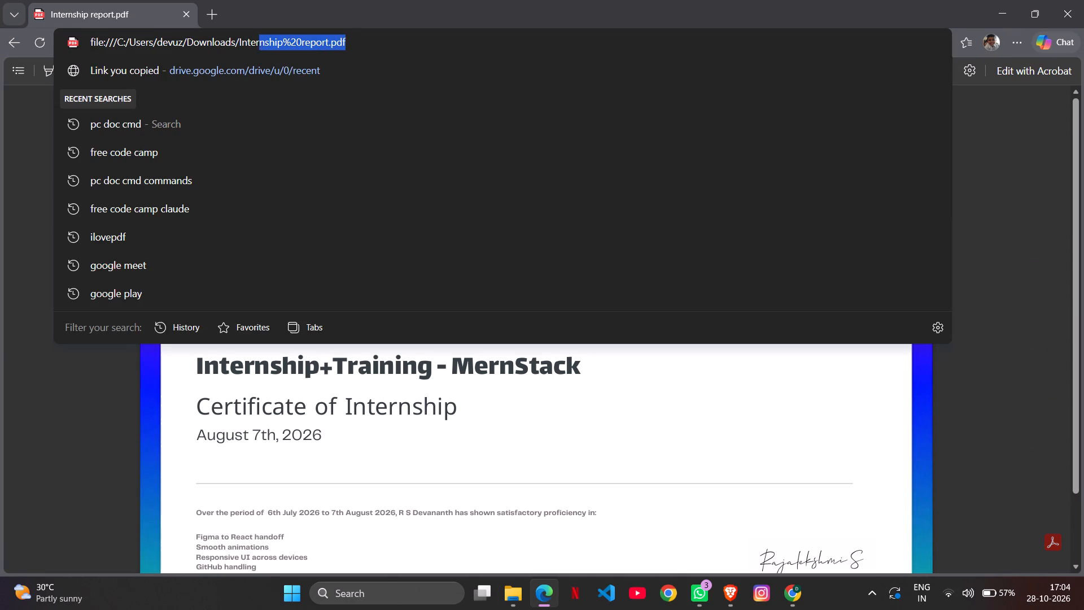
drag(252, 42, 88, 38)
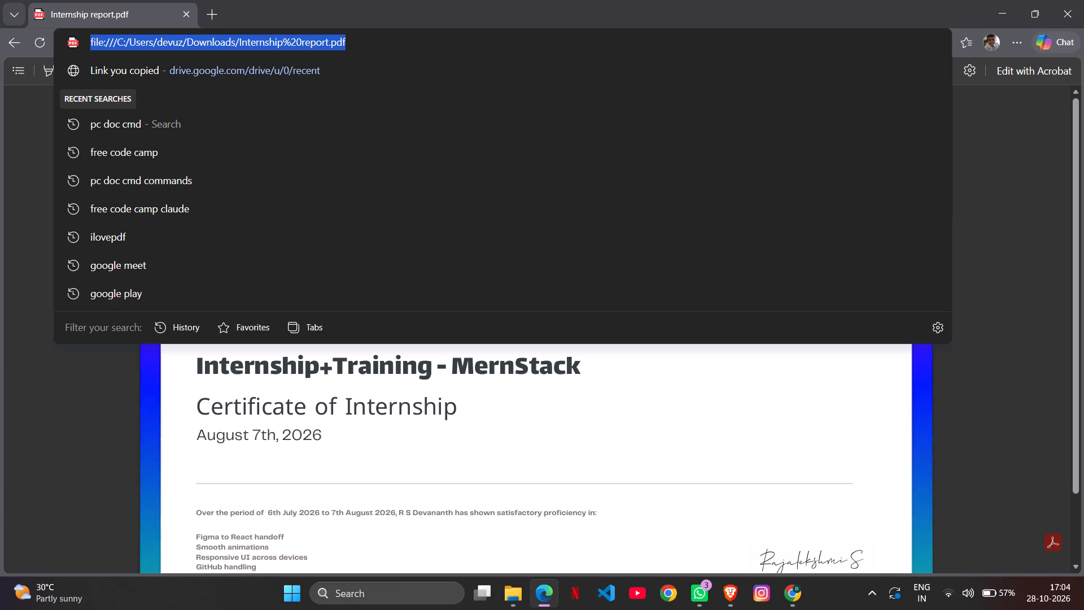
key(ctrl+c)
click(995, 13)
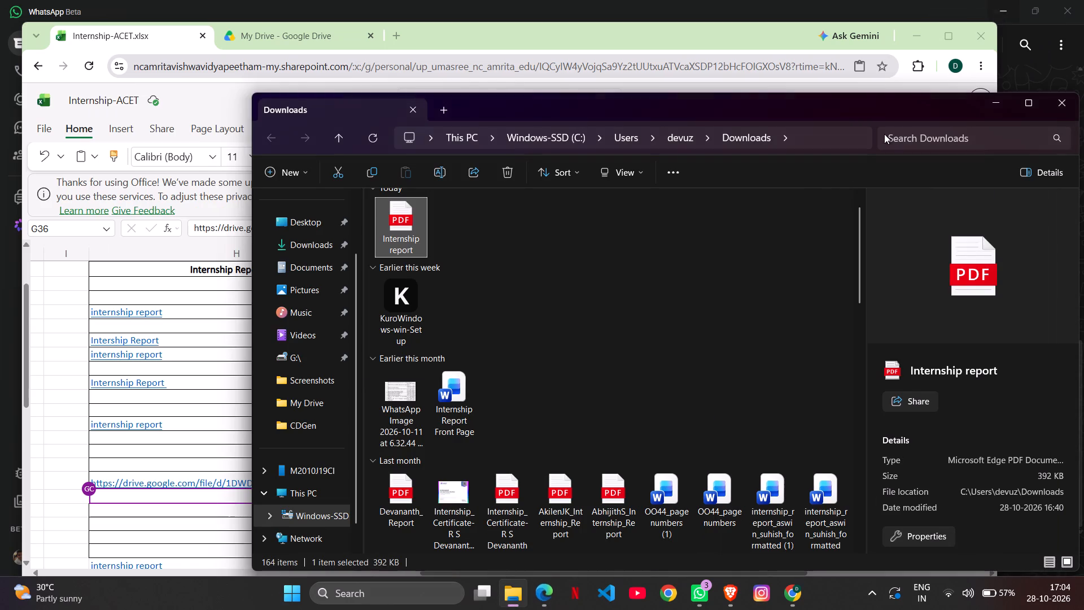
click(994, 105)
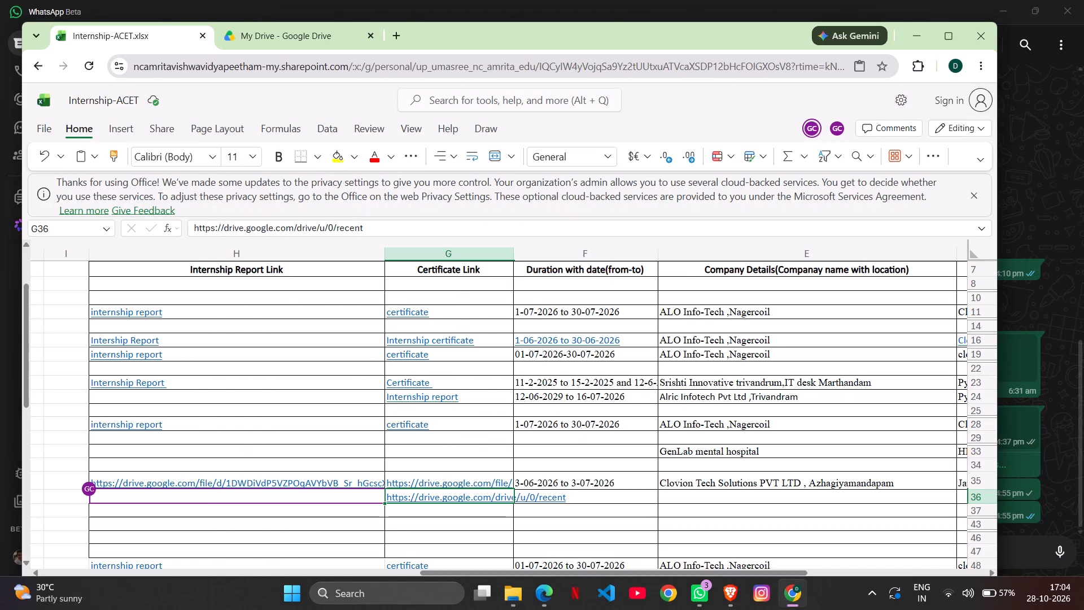
Follow the Drive link in Certificate Link cell G36 to check the recent files.
click(400, 502)
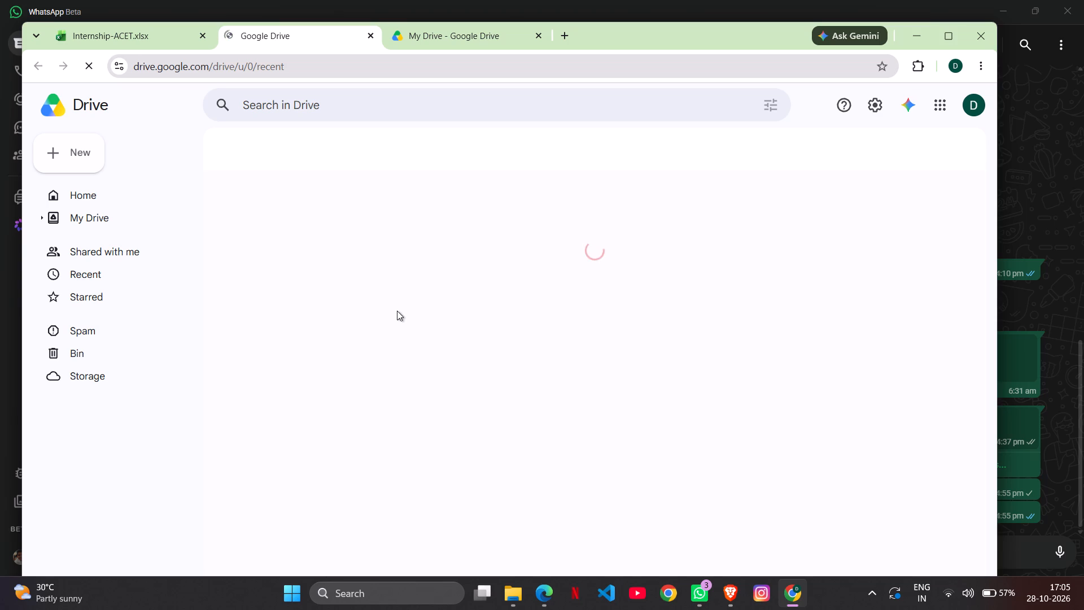
click(980, 609)
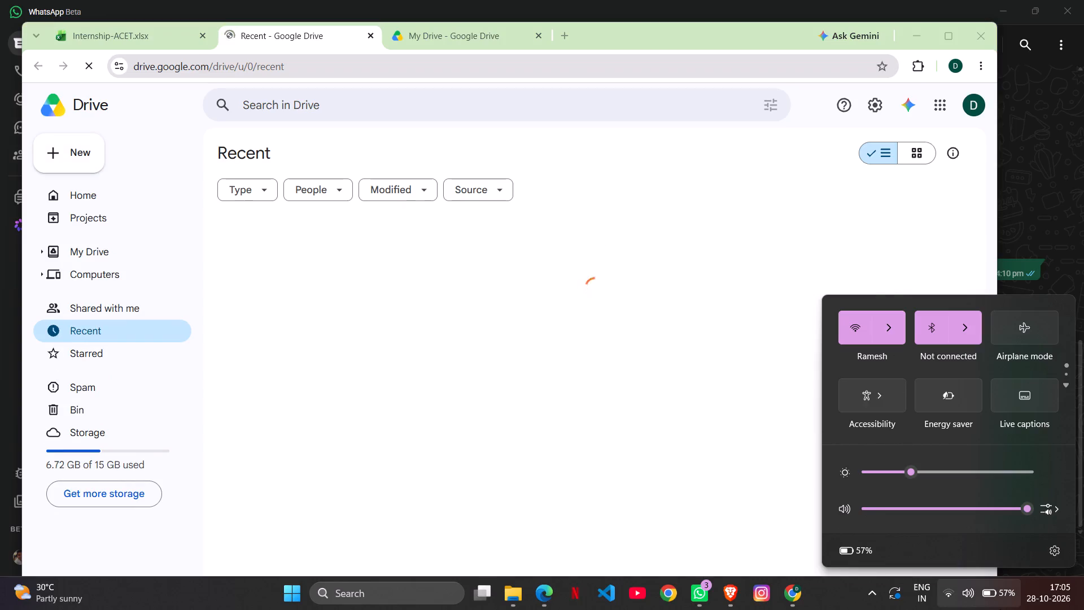
click(981, 595)
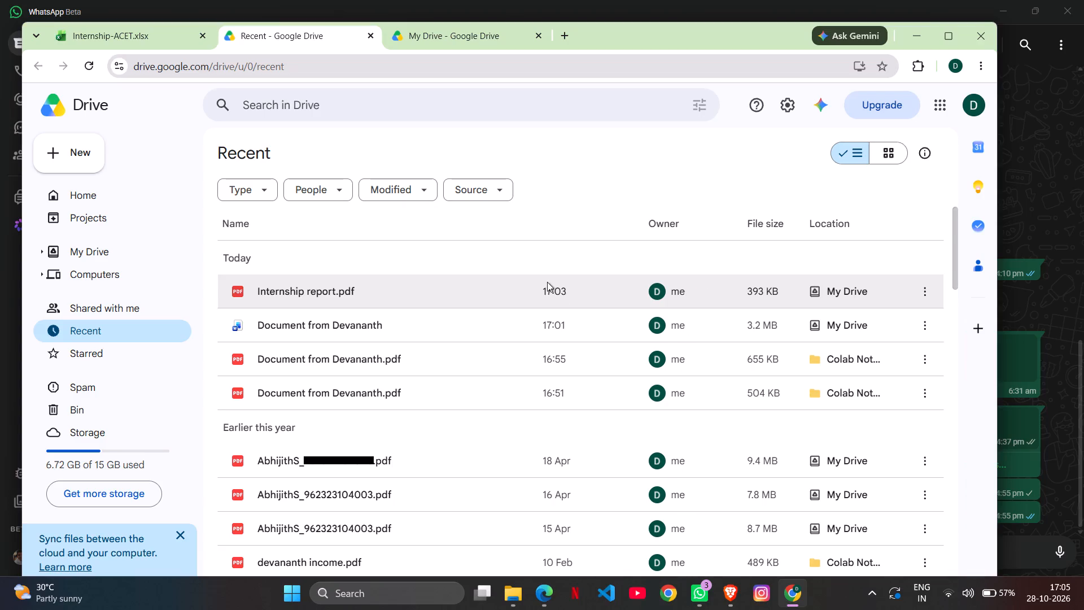
Return to the already open My Drive page and open the Colab Notebooks folder.
click(436, 46)
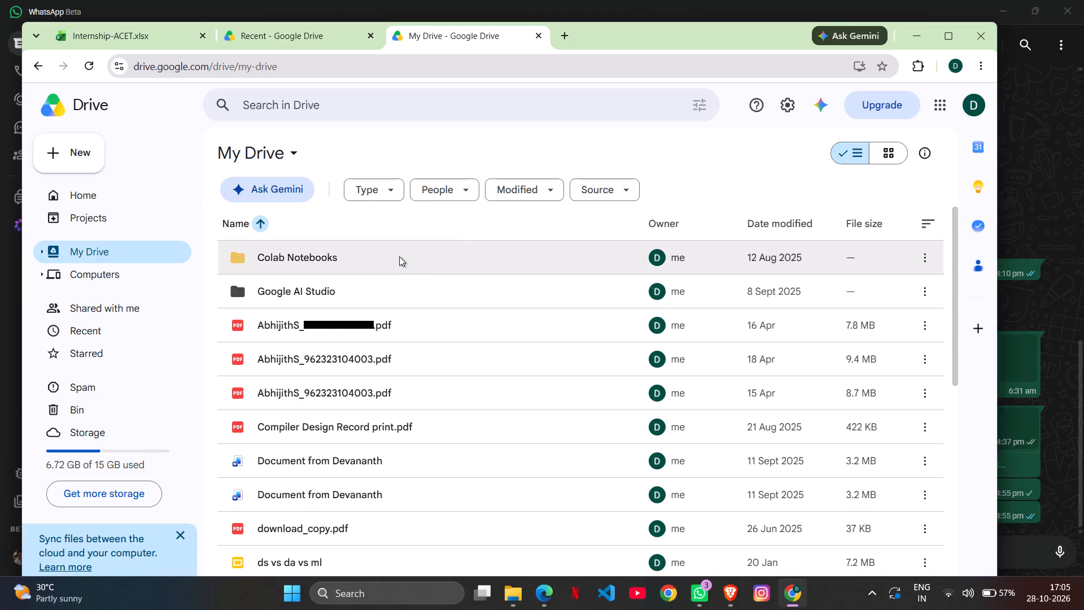
click(399, 256)
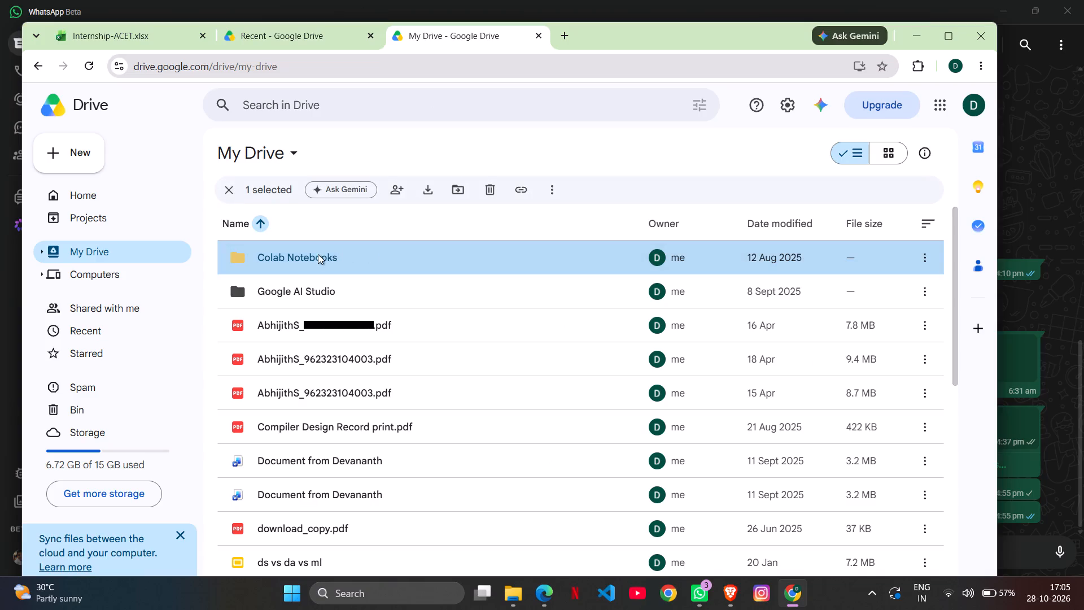
click(311, 254)
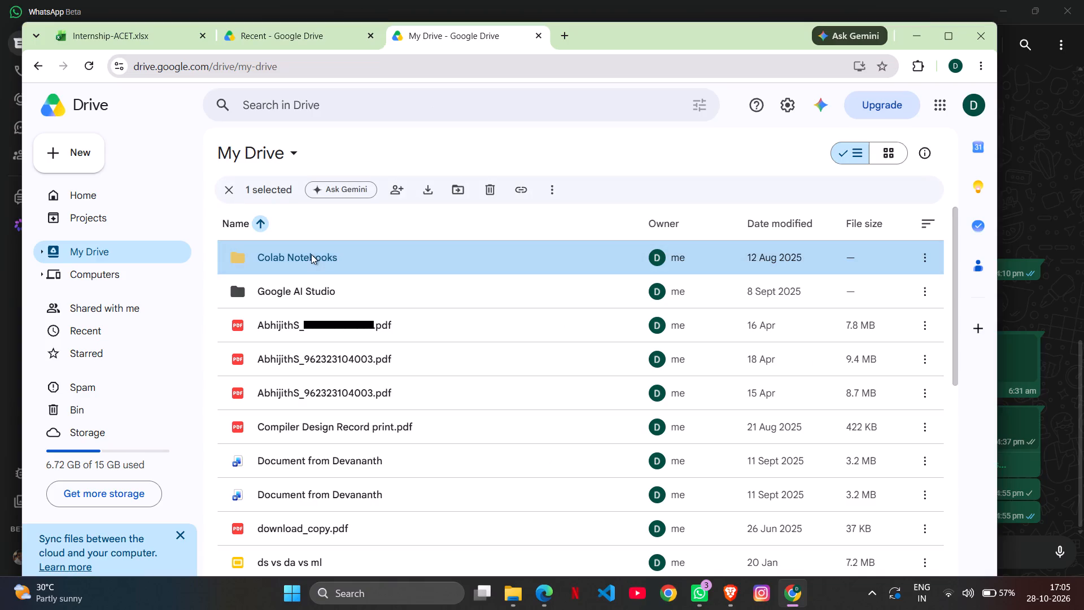
double_click(311, 254)
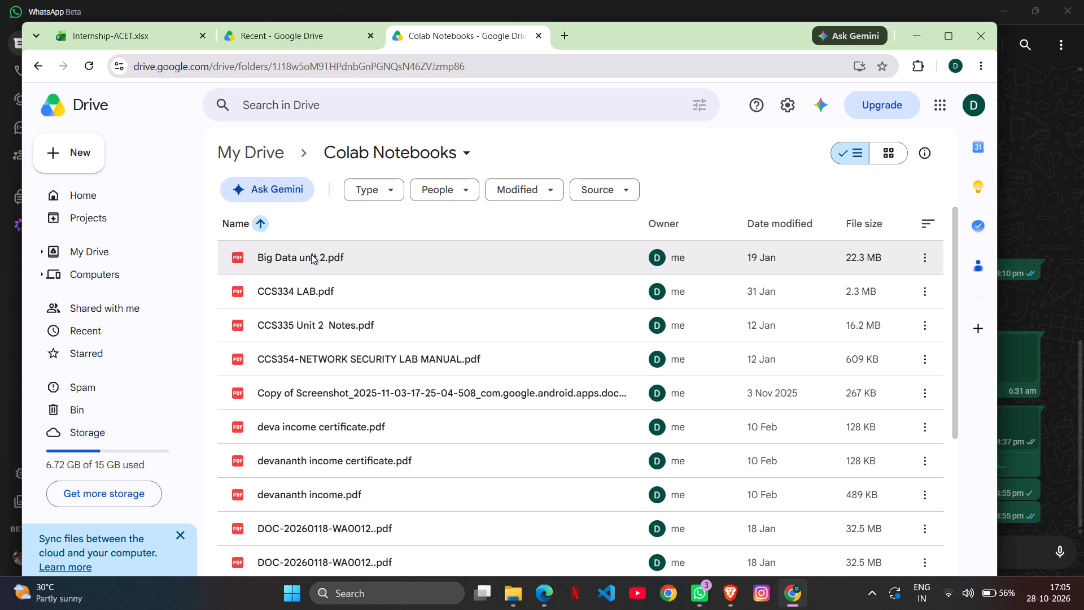
Copy the share link of Internship report.pdf from Drive's Recent files and paste it over the link in Certificate Link cell G36.
click(231, 28)
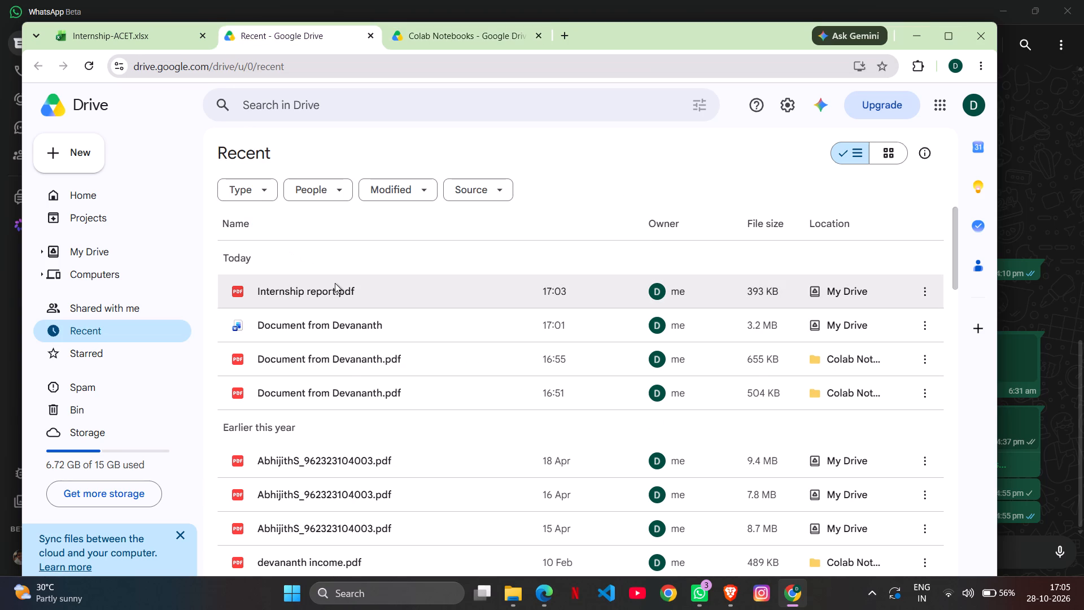
right_click(335, 283)
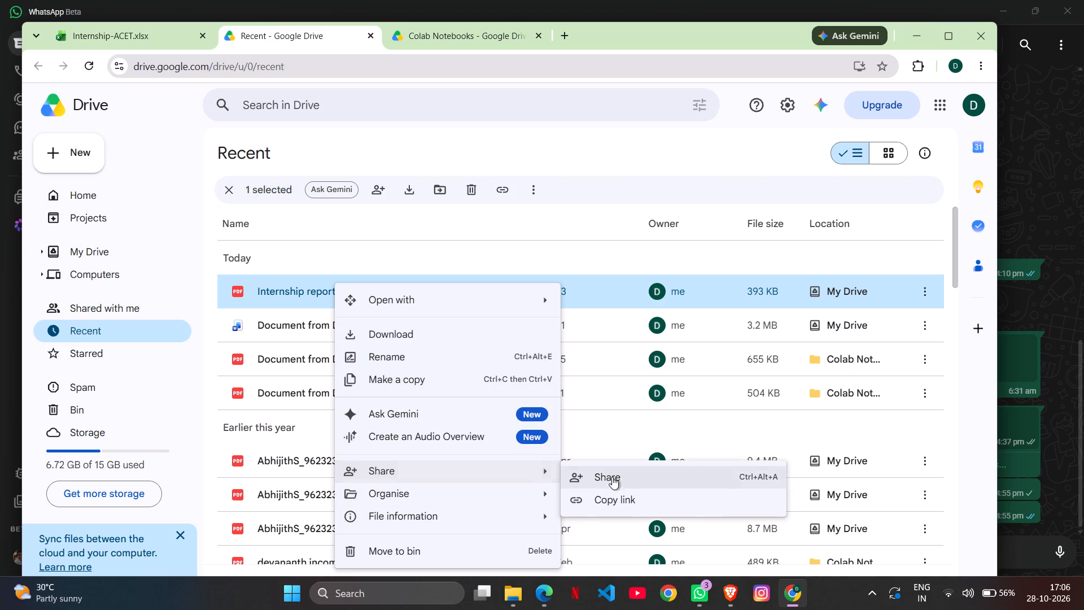
click(627, 504)
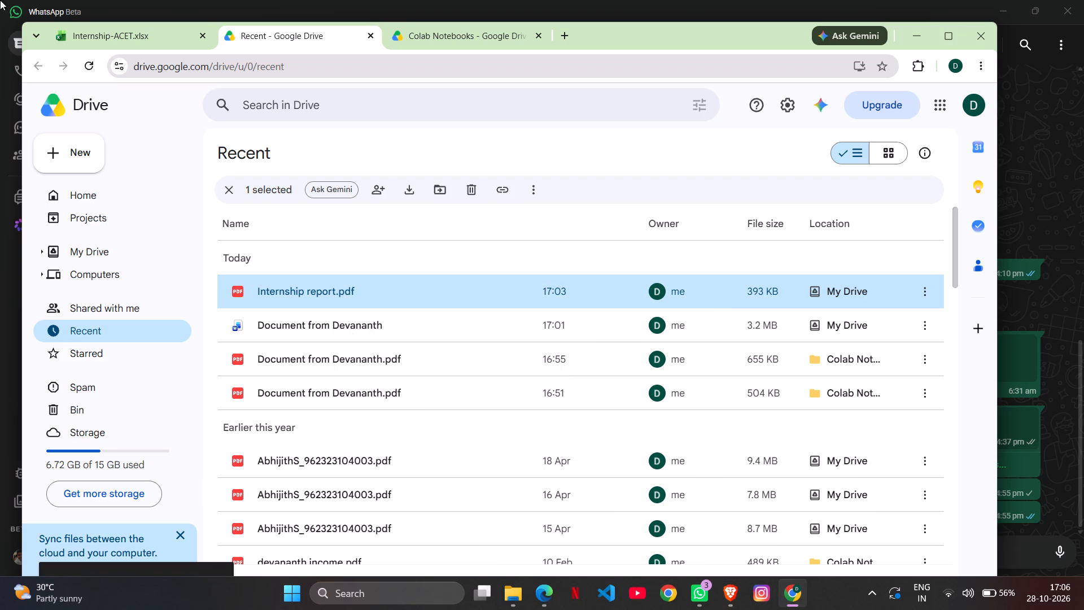
click(100, 41)
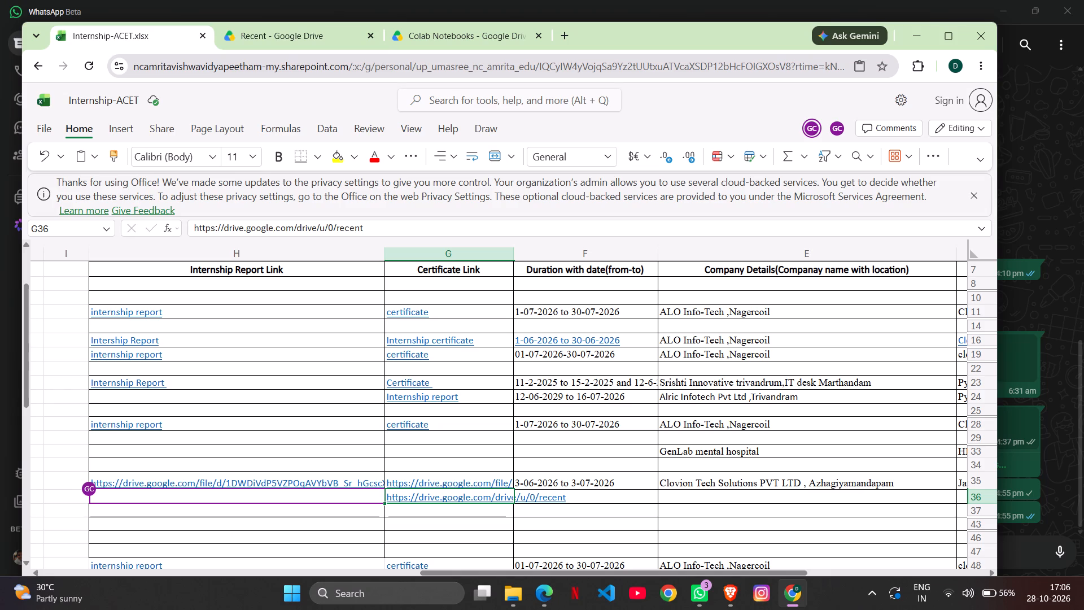
key(ctrl+v)
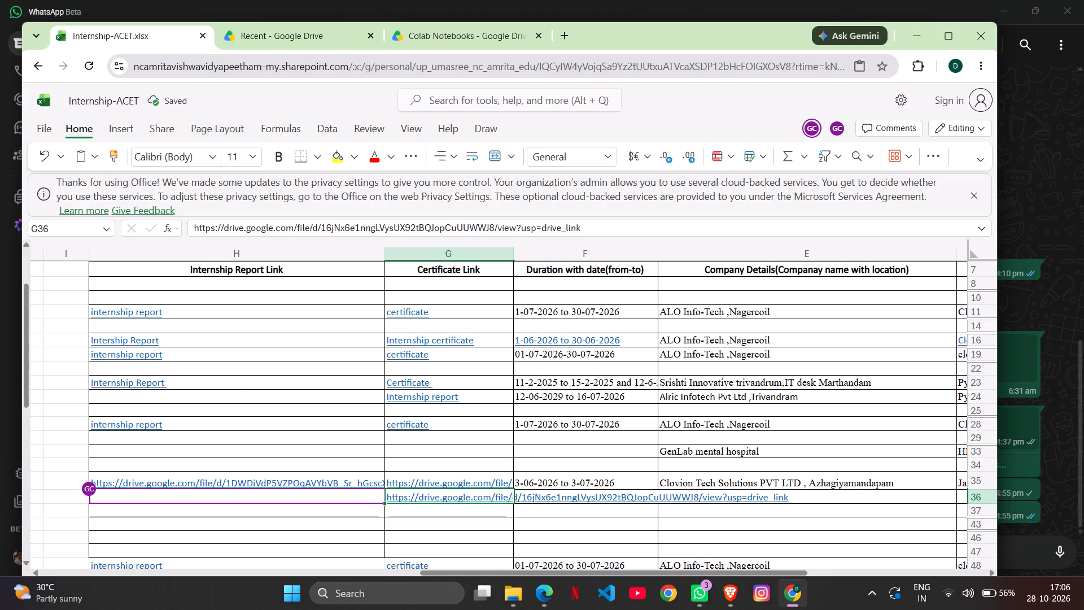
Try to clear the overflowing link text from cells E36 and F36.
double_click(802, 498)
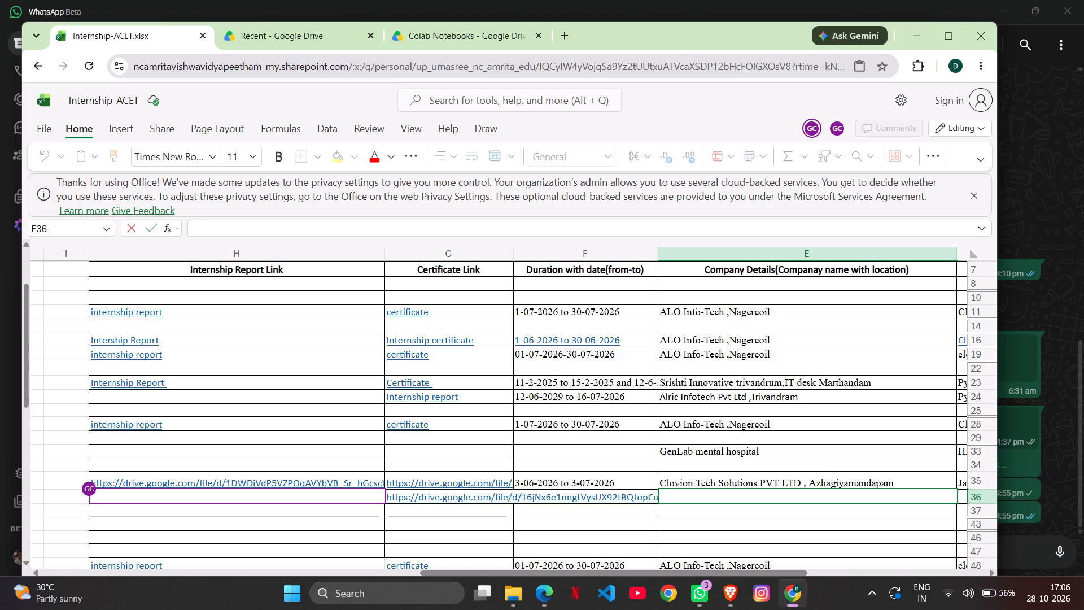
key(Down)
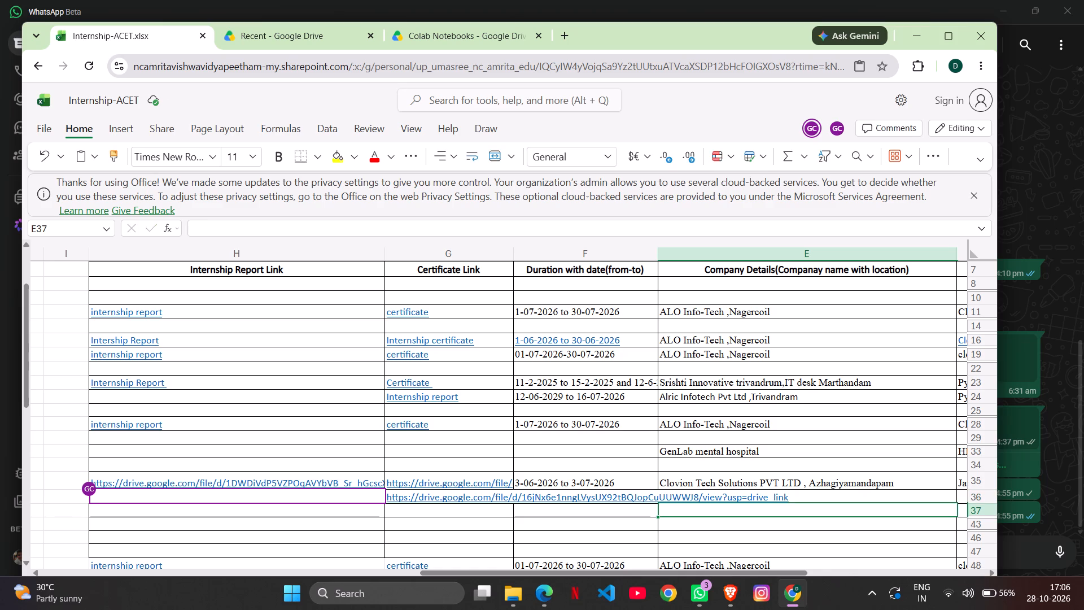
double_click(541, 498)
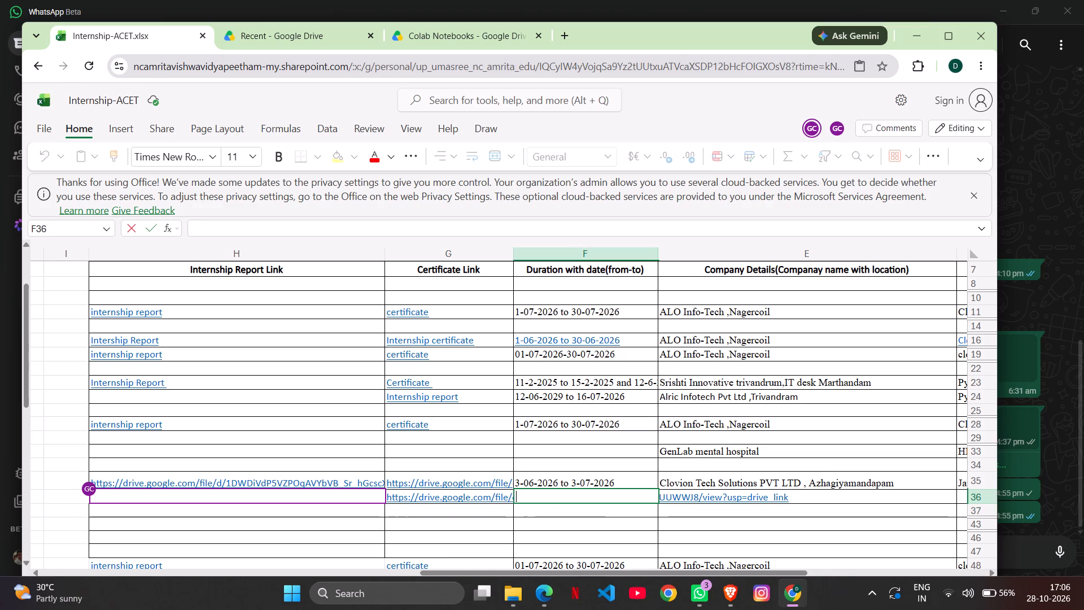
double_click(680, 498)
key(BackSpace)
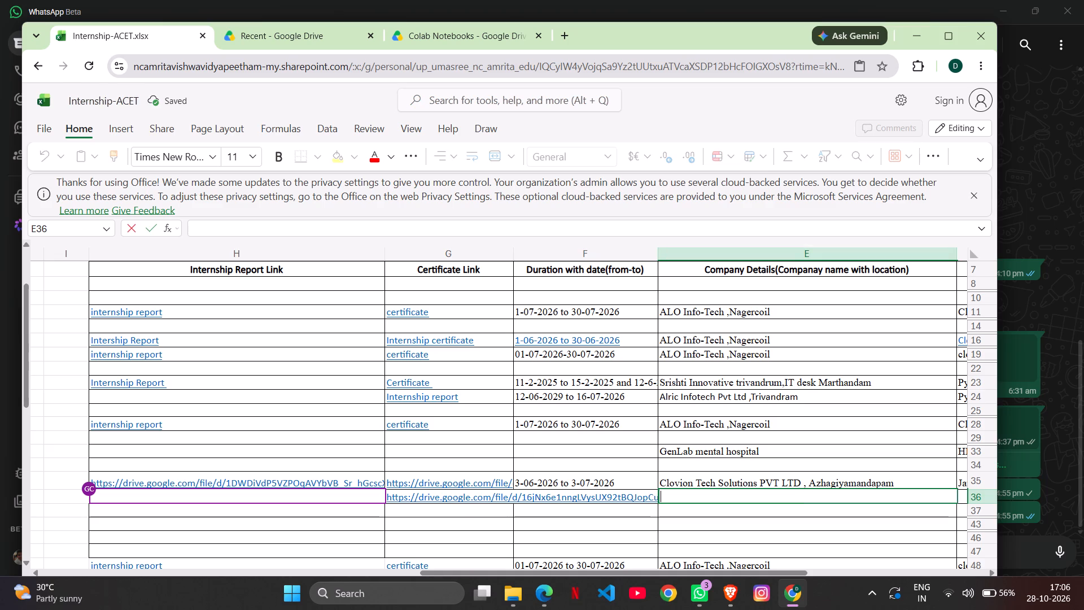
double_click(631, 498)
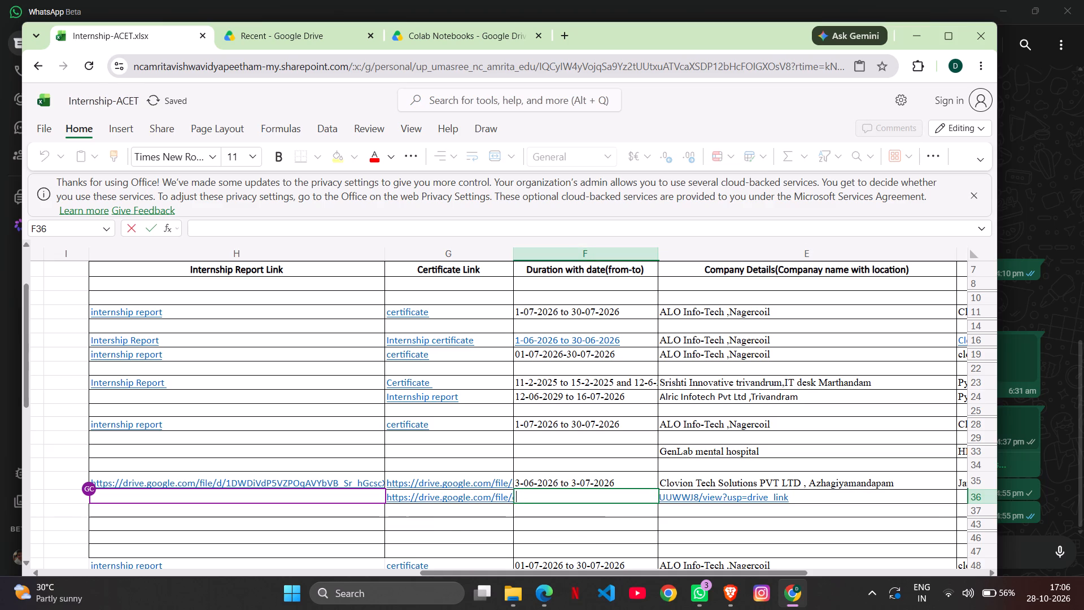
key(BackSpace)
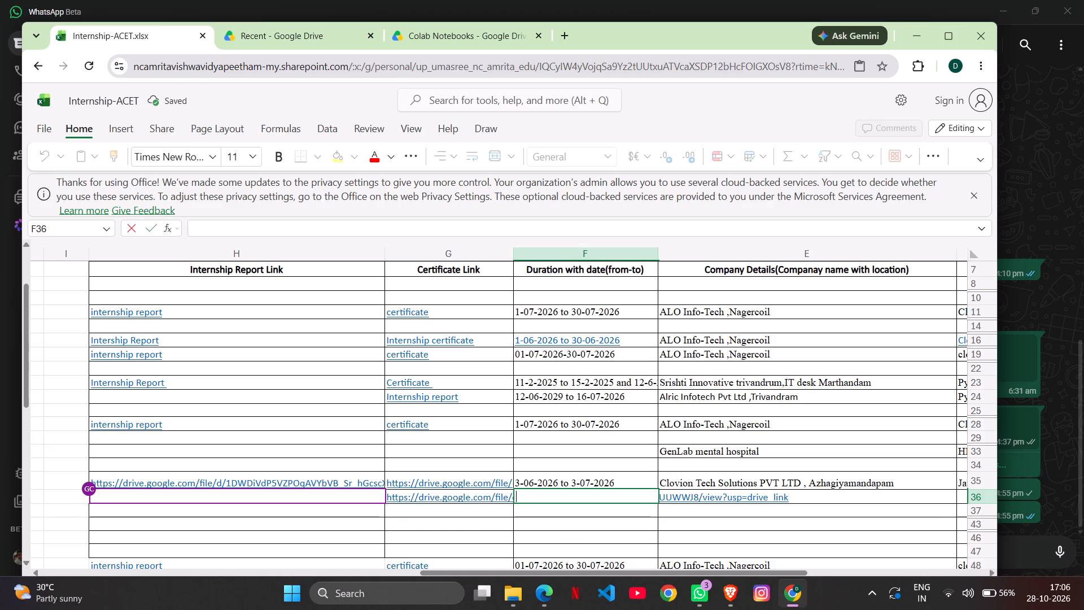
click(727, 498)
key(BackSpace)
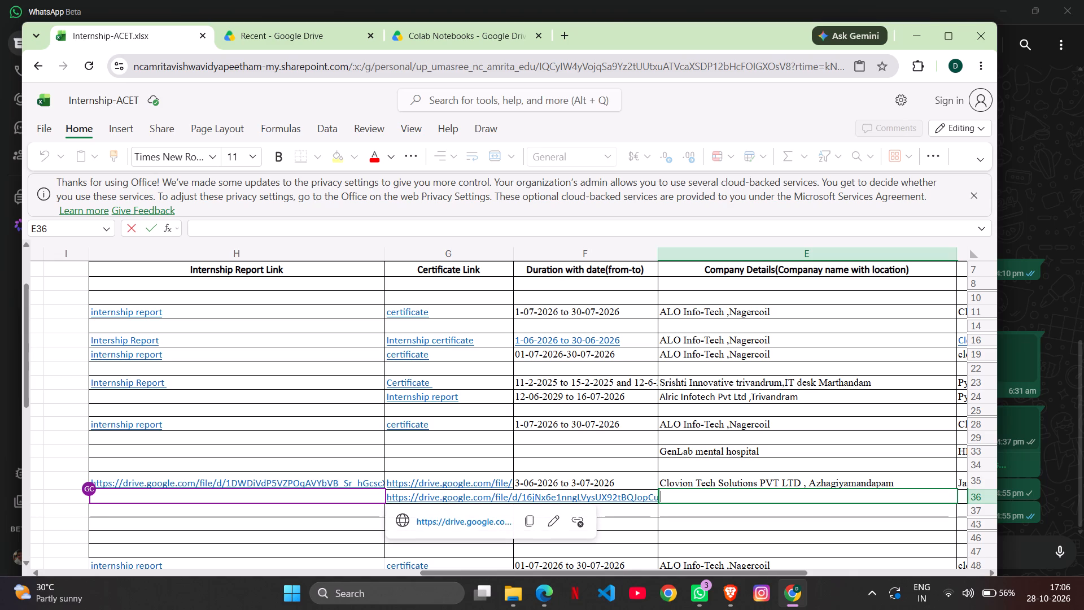
Open the Drive link in Certificate Link cell G36 to check its target, return to the workbook and open it again.
click(492, 527)
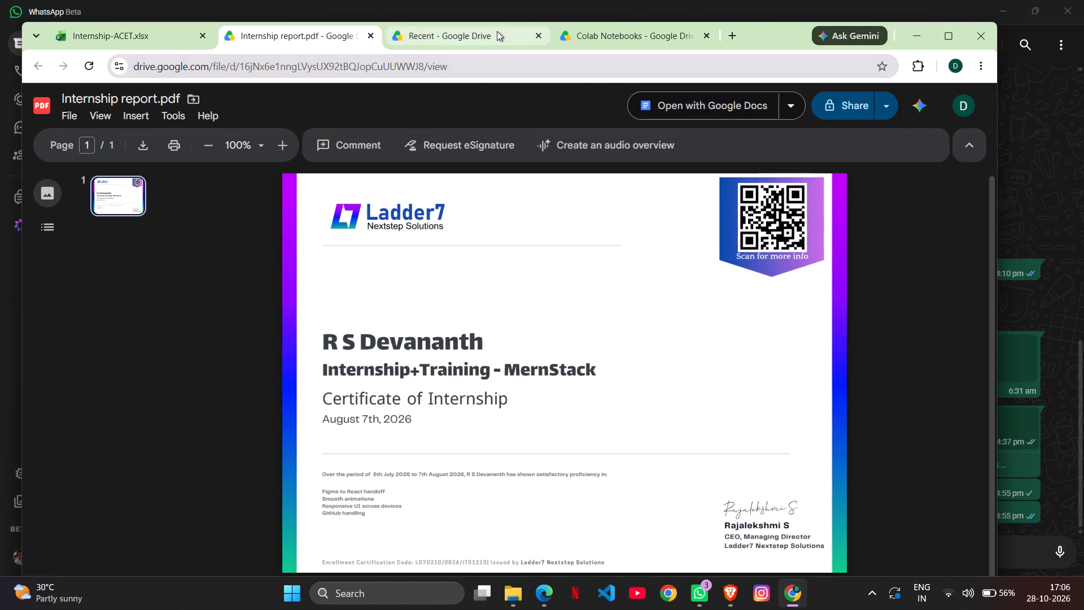
click(497, 30)
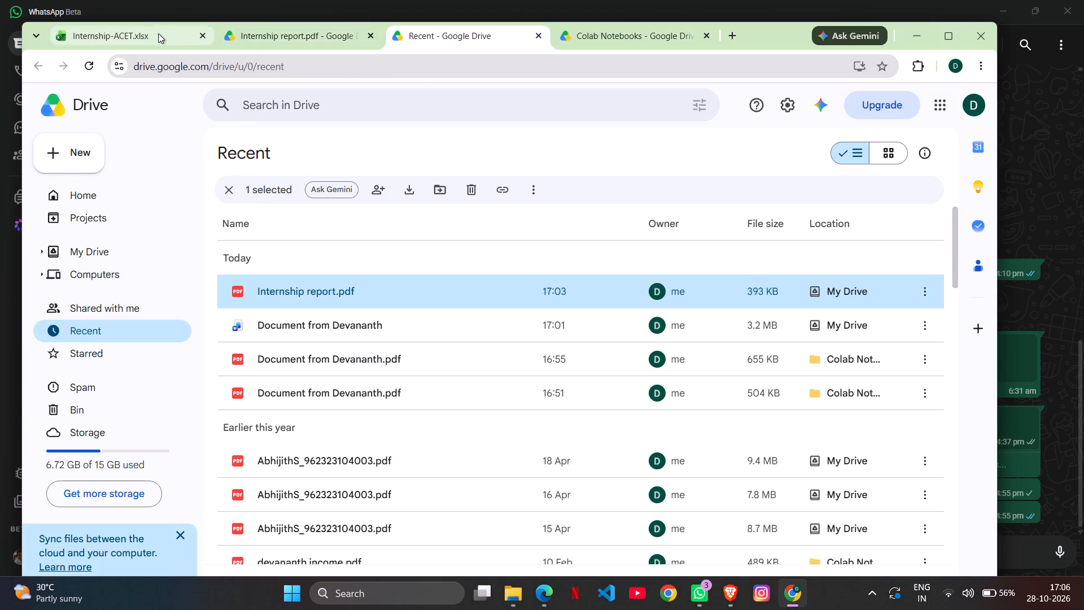
click(146, 32)
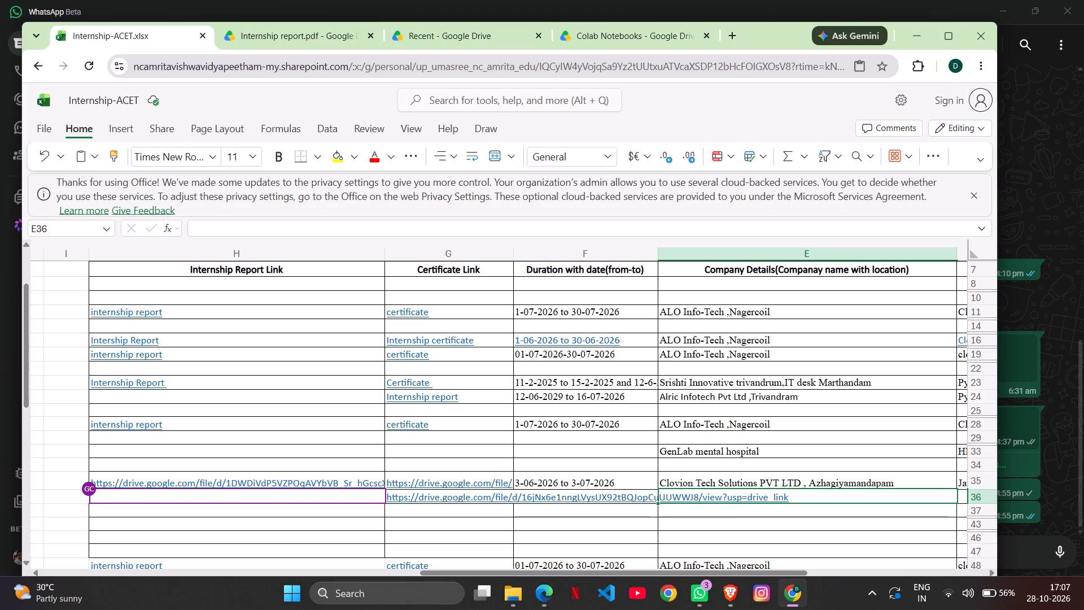
click(697, 501)
click(508, 499)
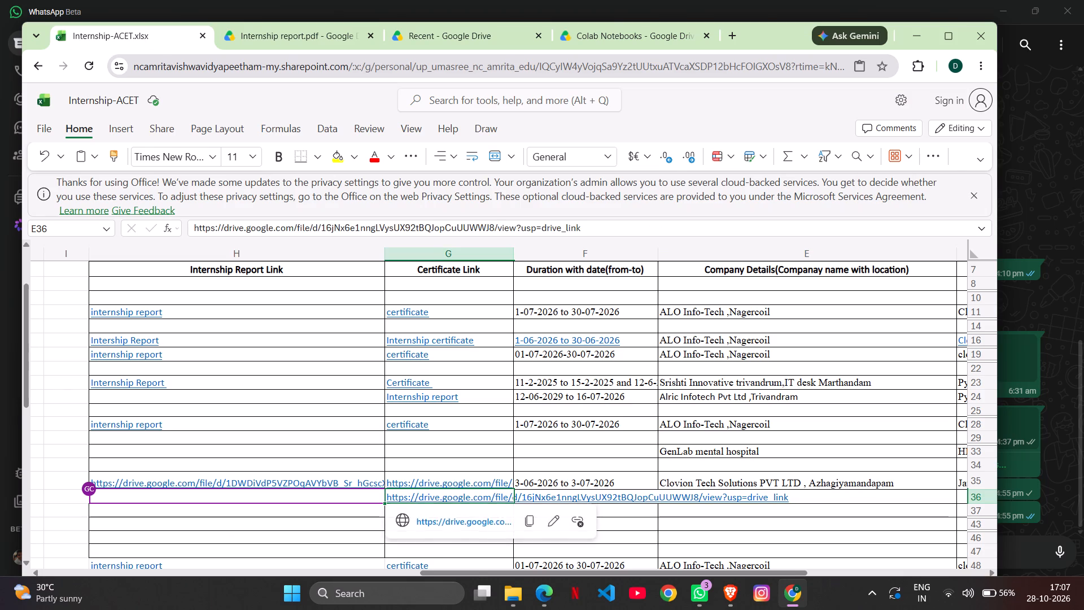
click(506, 502)
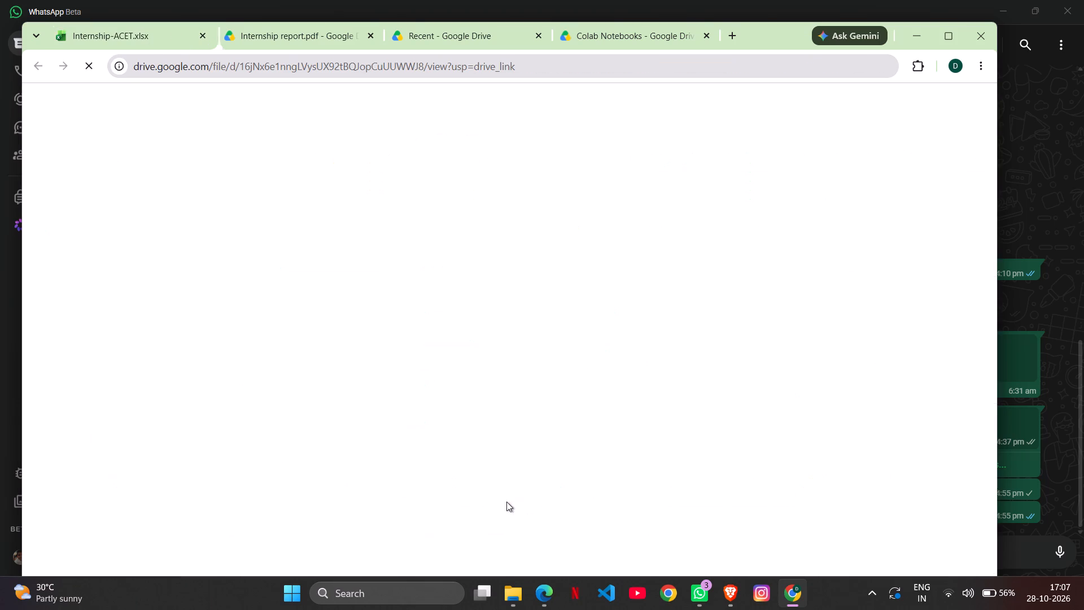
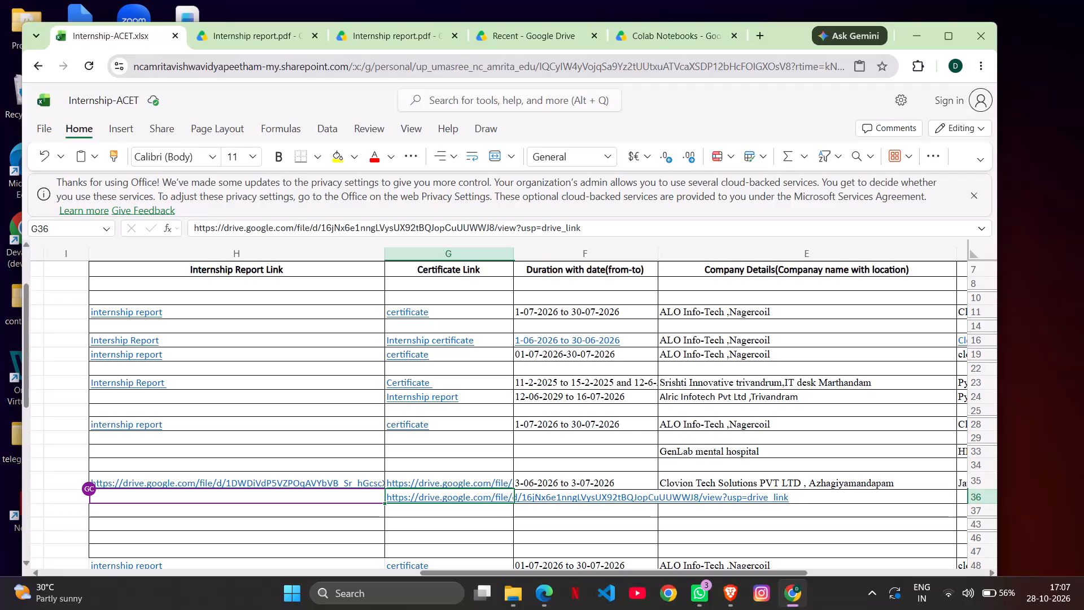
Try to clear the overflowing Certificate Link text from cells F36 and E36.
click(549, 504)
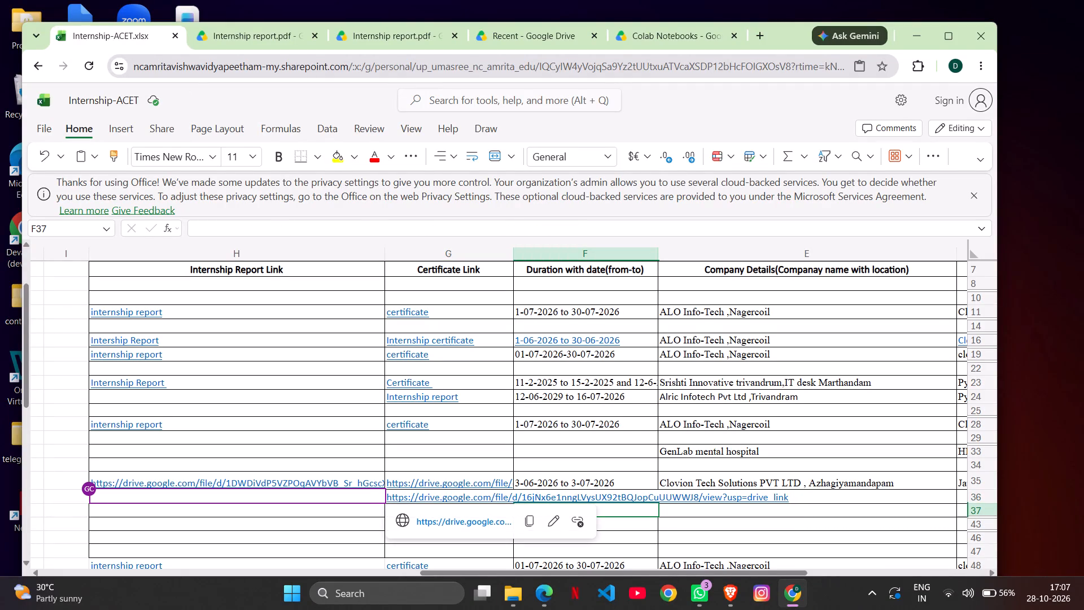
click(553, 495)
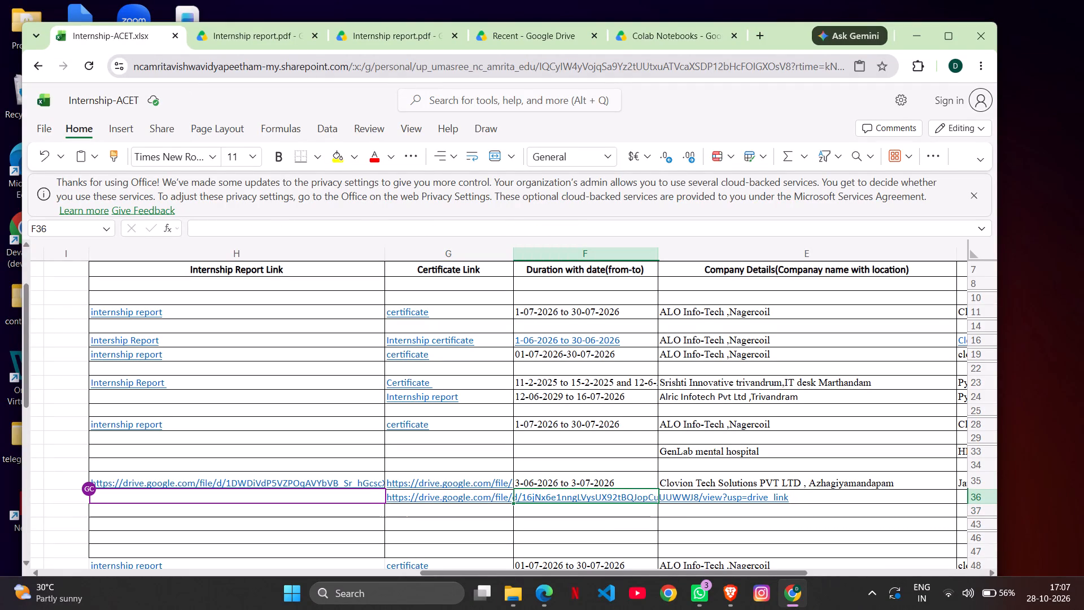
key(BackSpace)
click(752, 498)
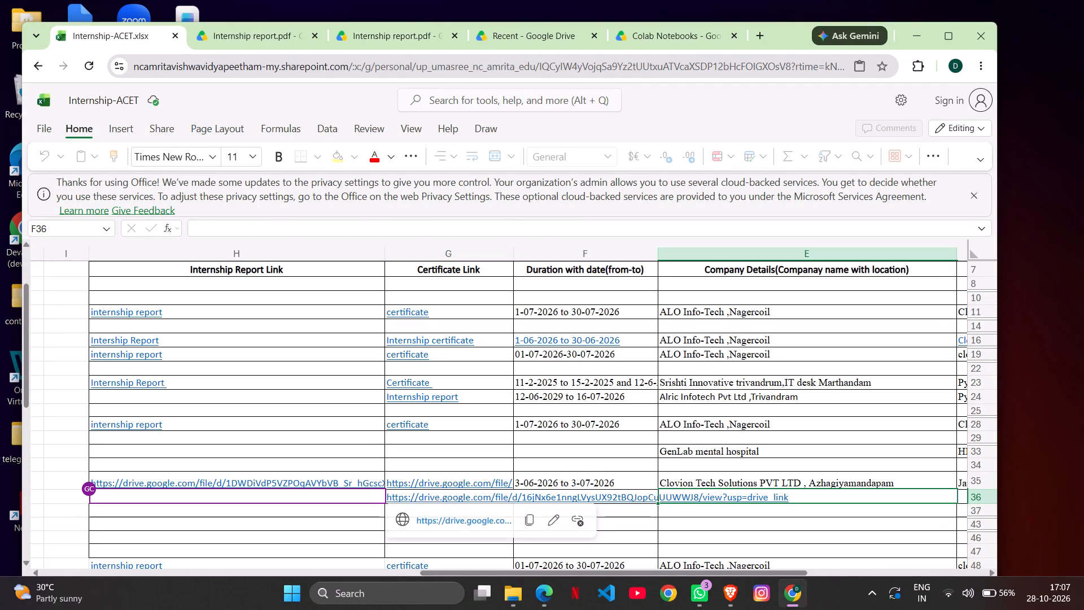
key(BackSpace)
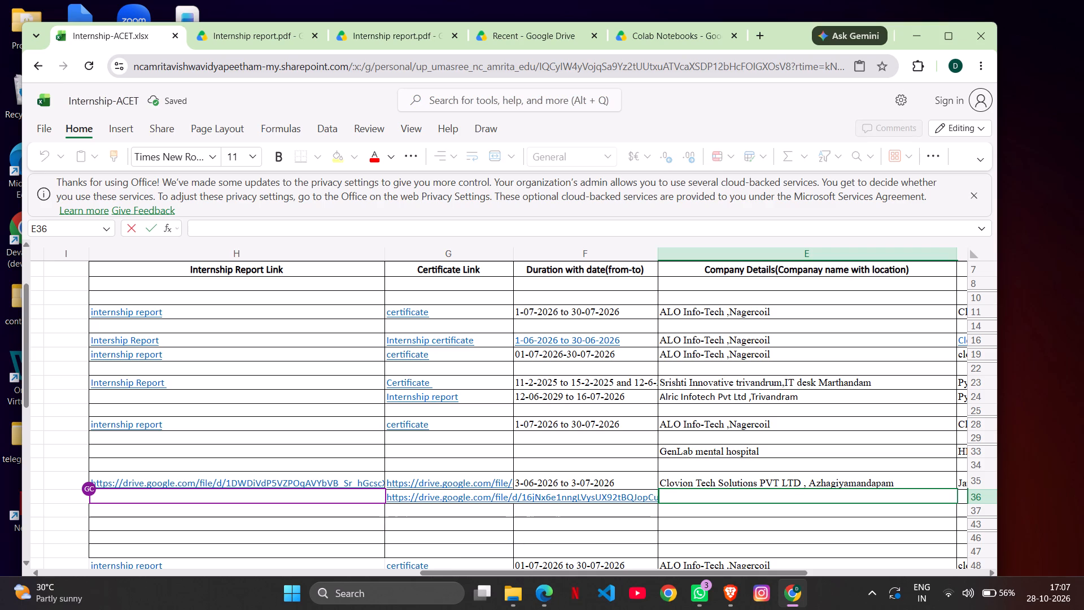
Copy the share link of Internship report.pdf from Drive's Recent files and paste it into Internship Report Link cell H36.
click(248, 25)
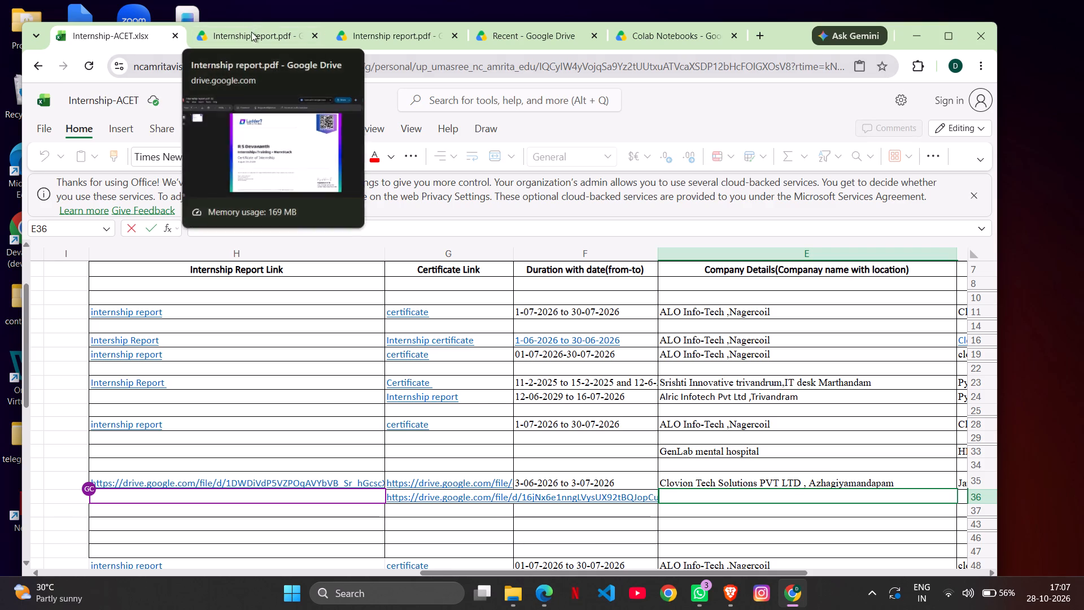
click(253, 33)
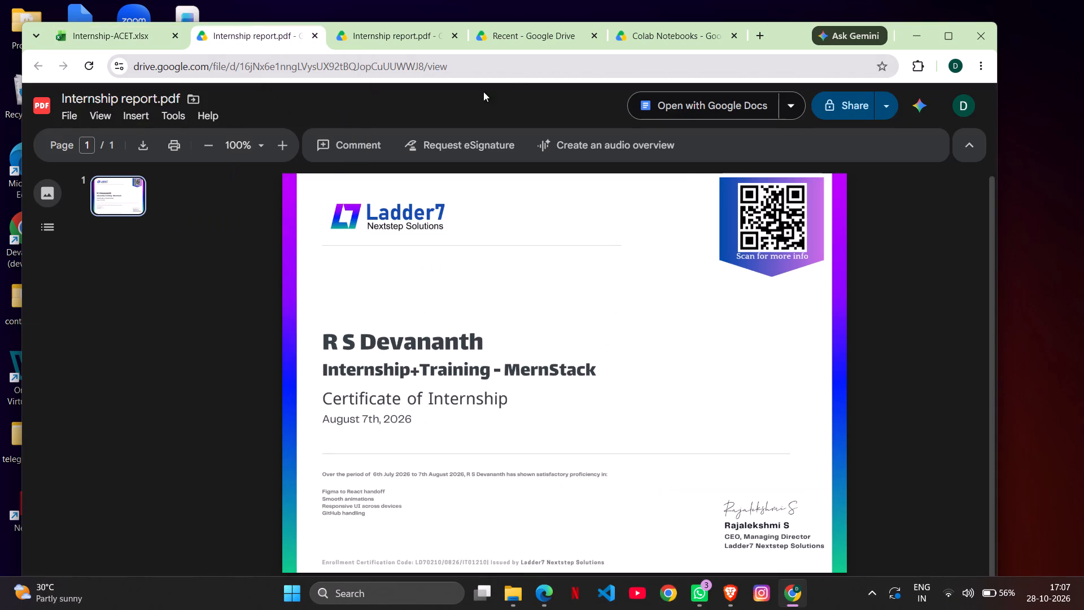
click(524, 32)
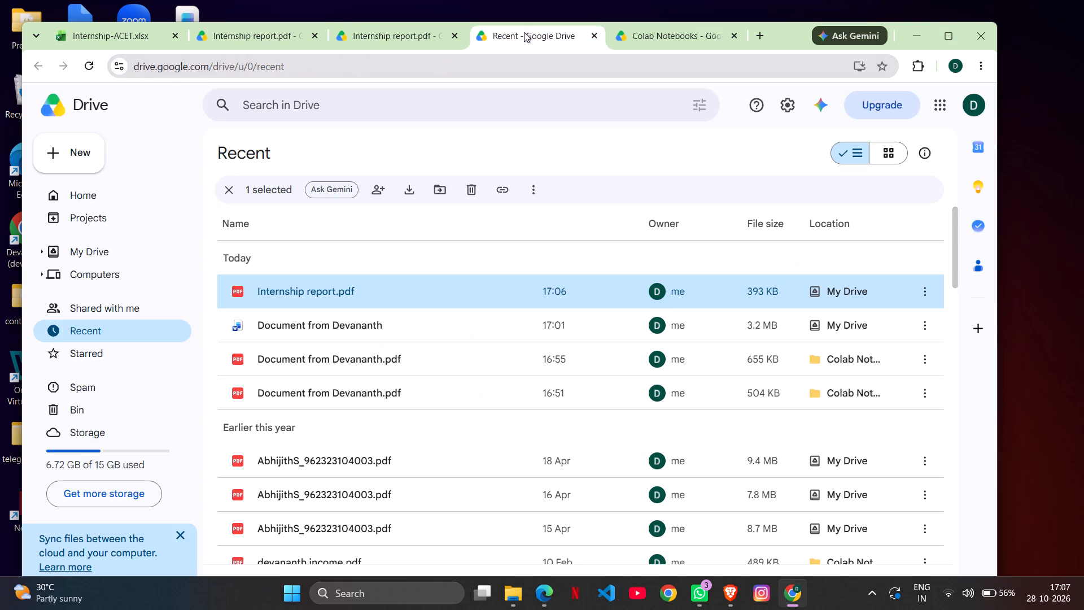
right_click(429, 282)
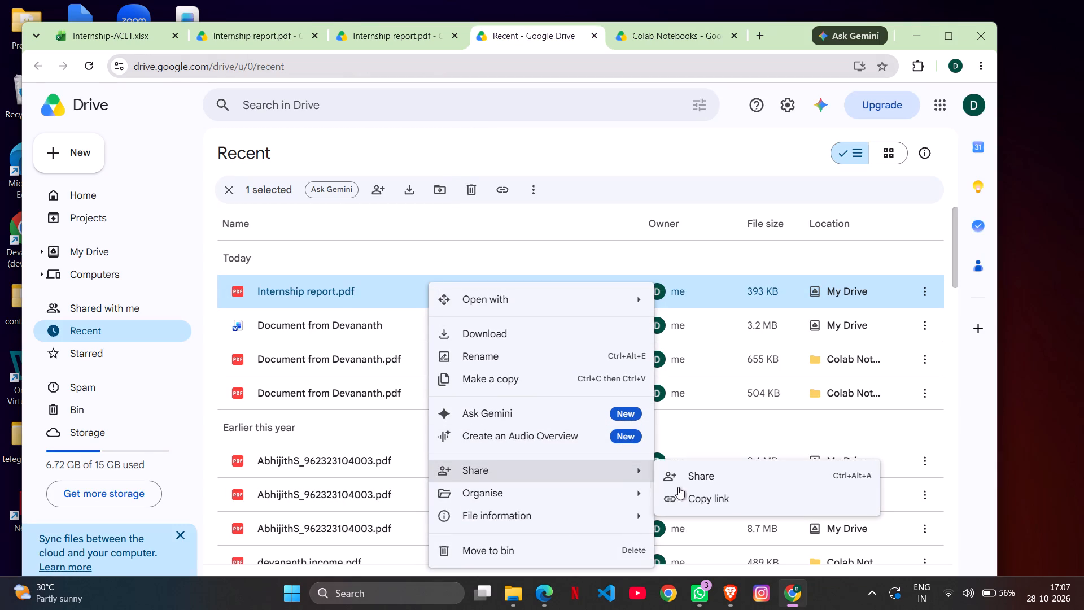
click(690, 497)
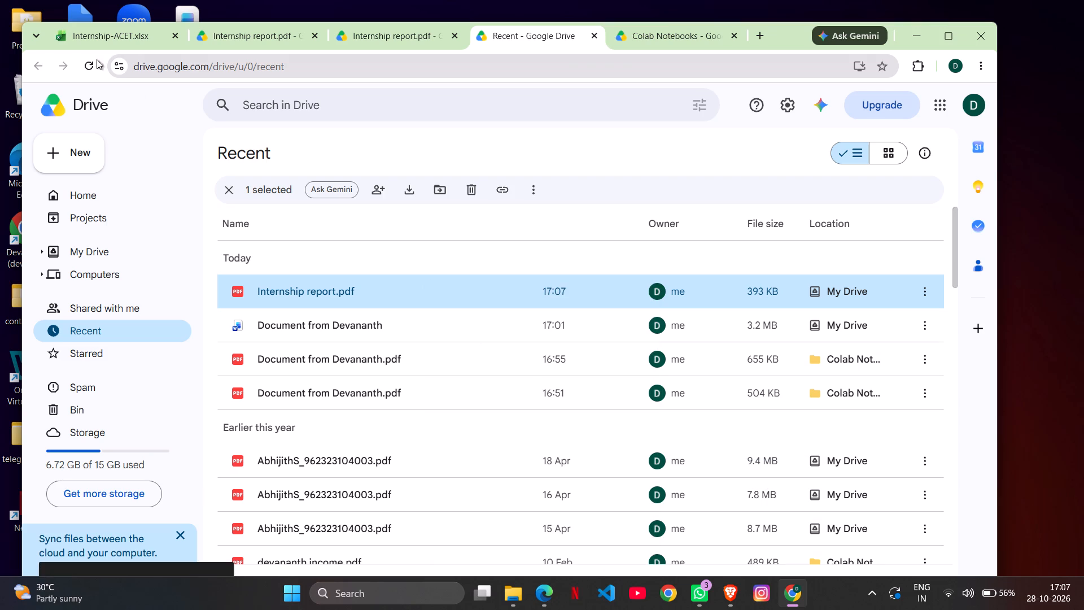
click(80, 30)
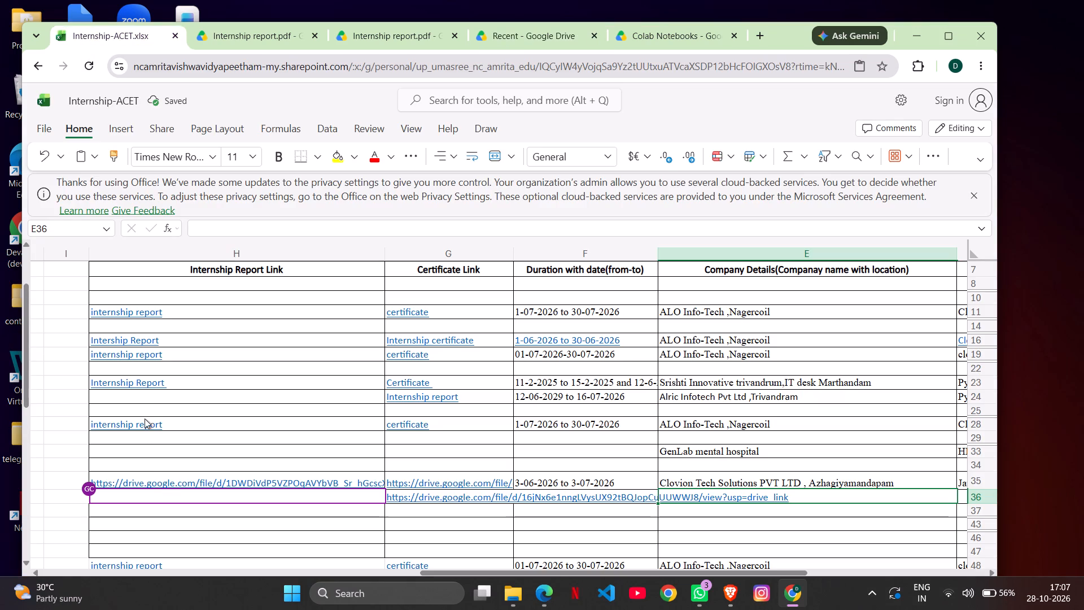
click(168, 494)
click(168, 494)
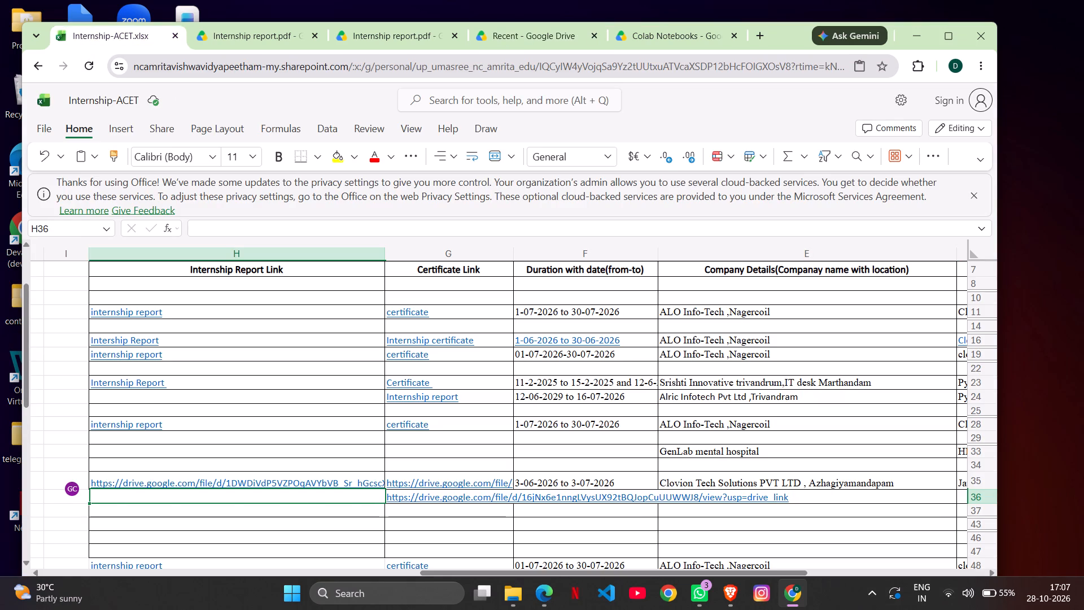
key(ctrl+v)
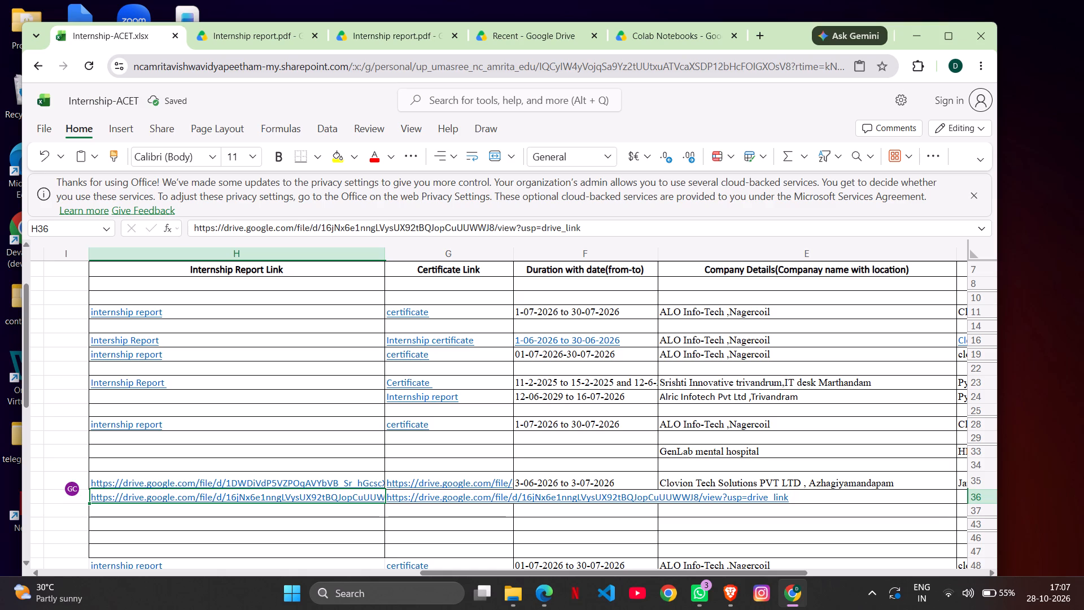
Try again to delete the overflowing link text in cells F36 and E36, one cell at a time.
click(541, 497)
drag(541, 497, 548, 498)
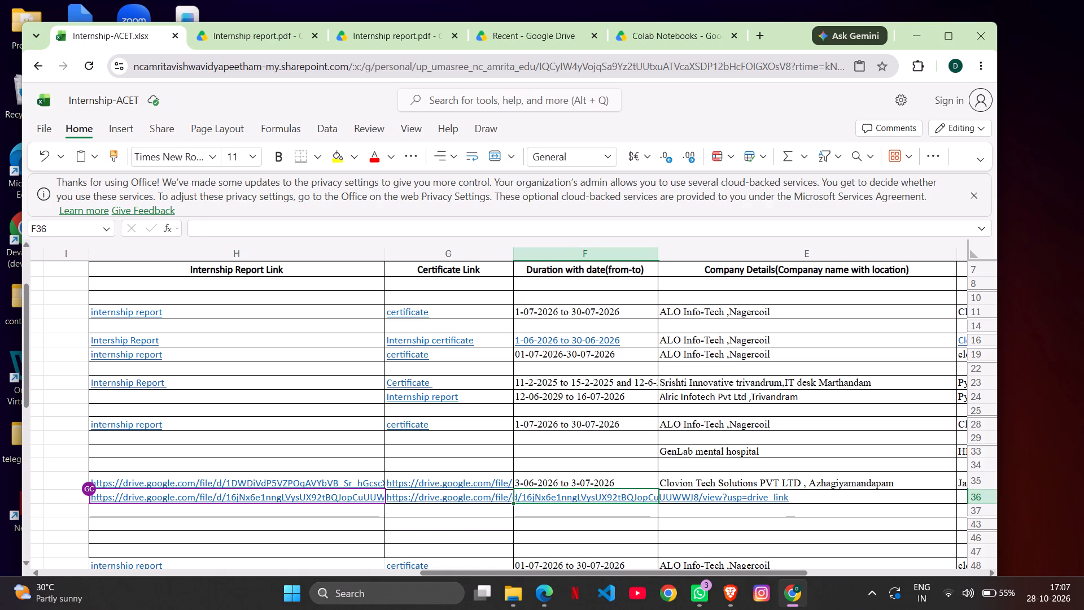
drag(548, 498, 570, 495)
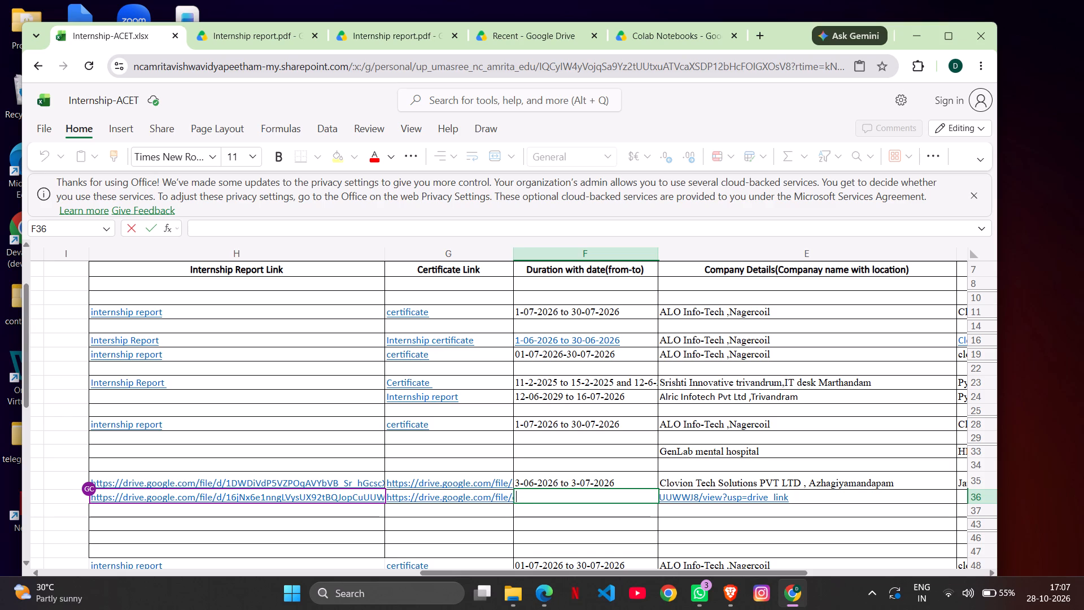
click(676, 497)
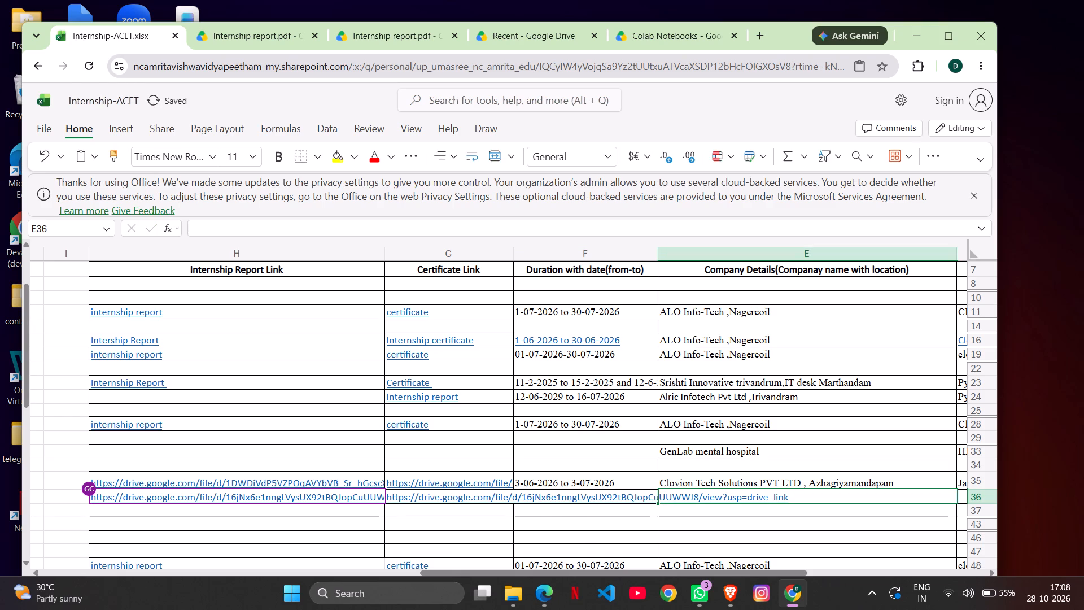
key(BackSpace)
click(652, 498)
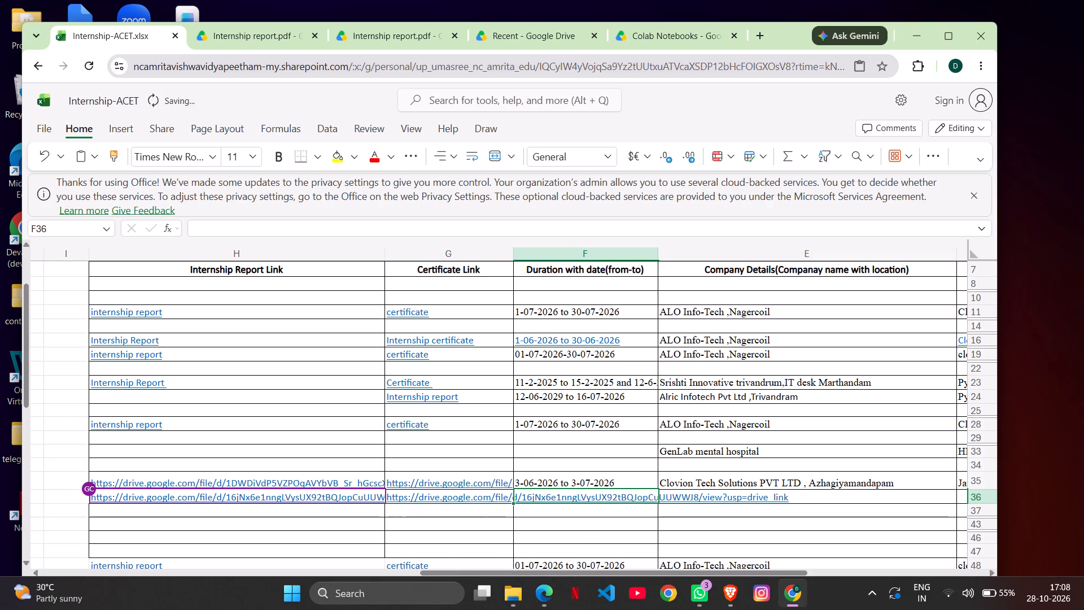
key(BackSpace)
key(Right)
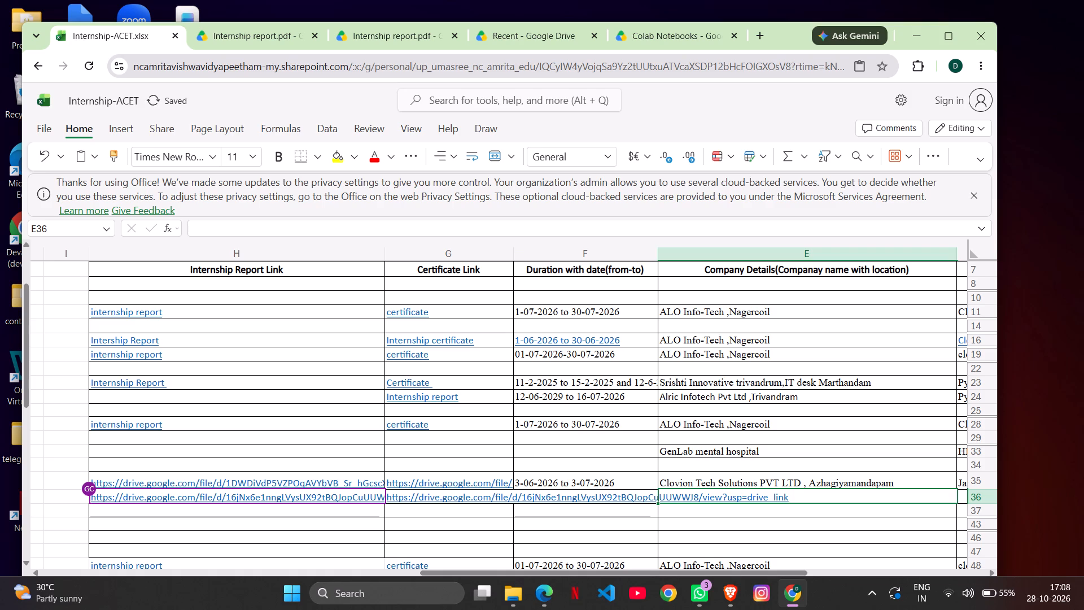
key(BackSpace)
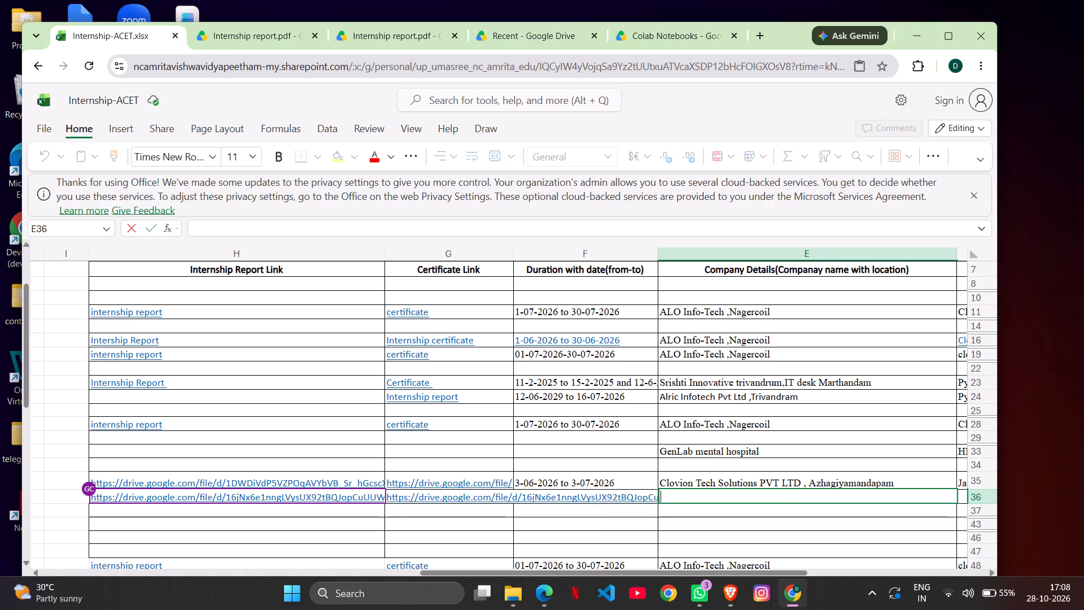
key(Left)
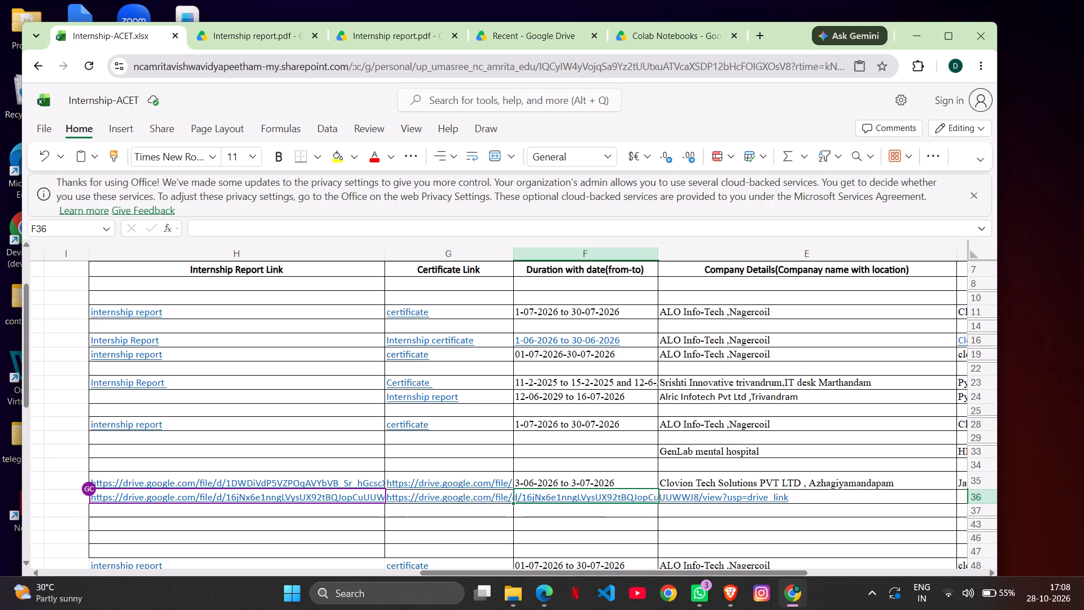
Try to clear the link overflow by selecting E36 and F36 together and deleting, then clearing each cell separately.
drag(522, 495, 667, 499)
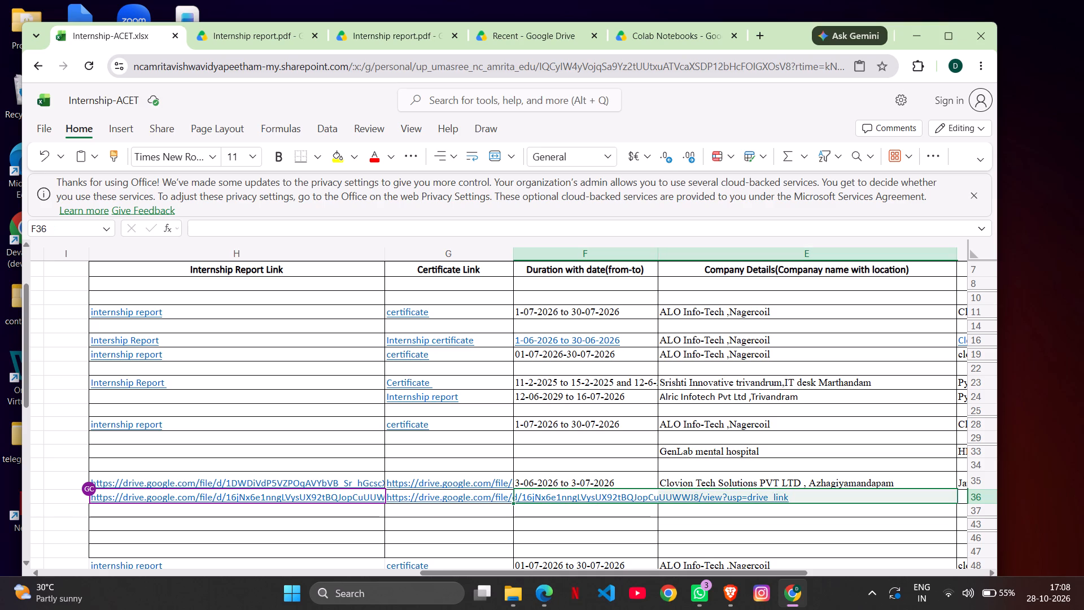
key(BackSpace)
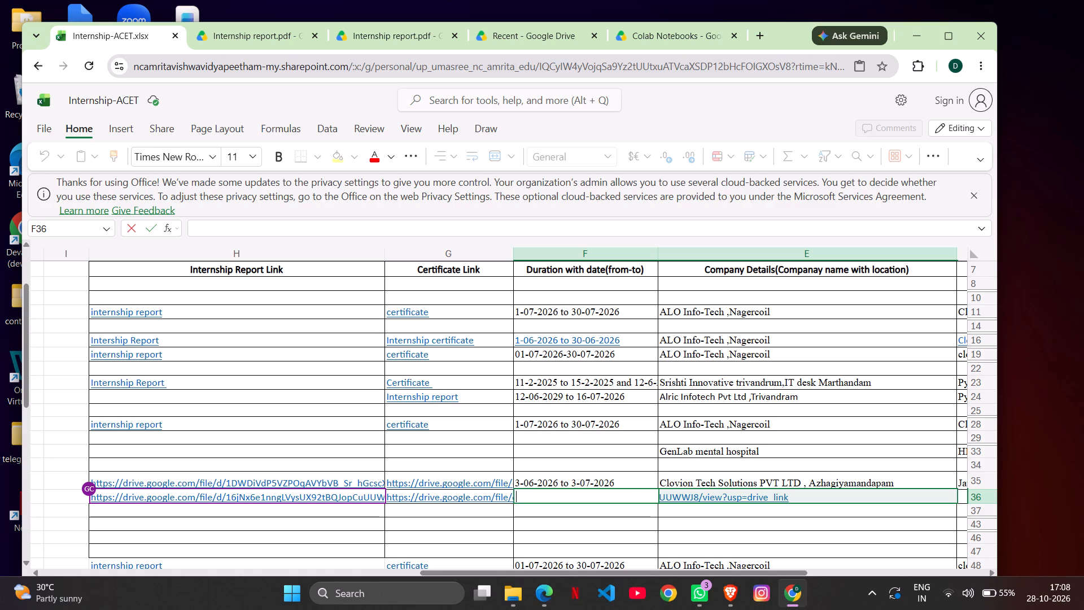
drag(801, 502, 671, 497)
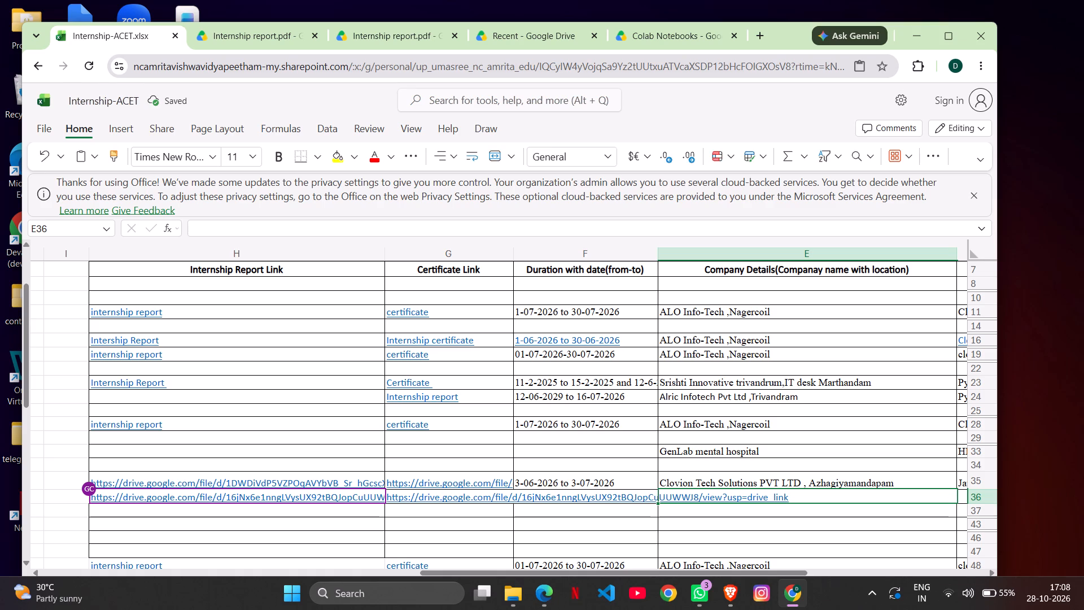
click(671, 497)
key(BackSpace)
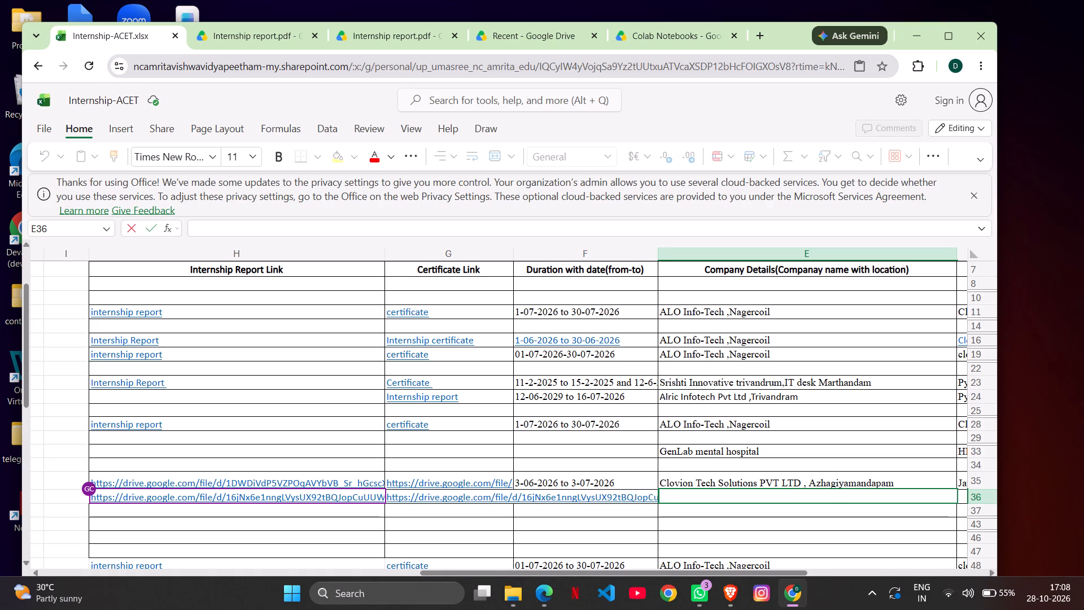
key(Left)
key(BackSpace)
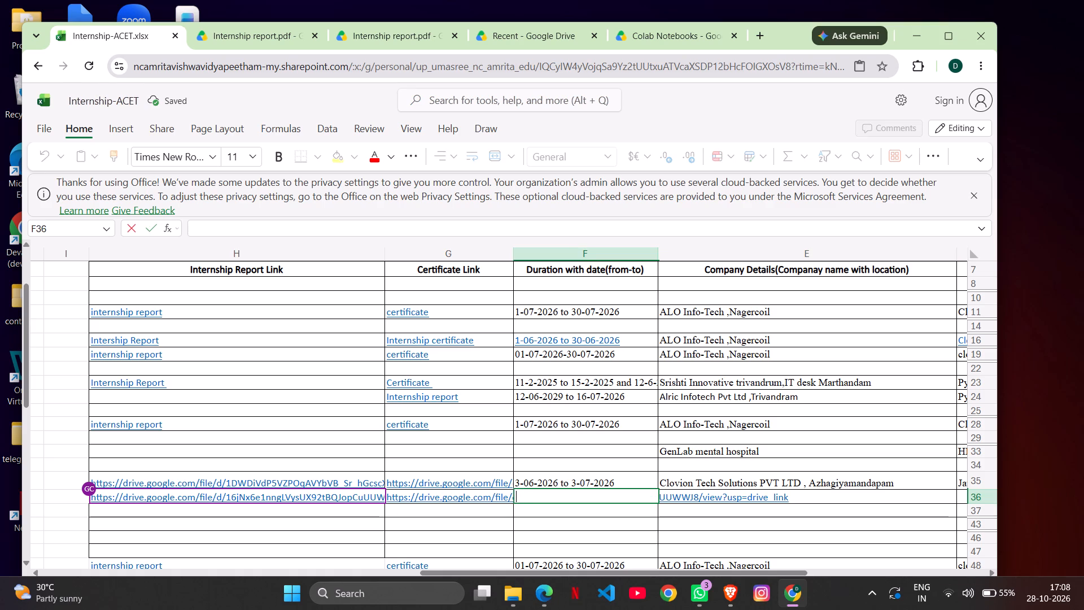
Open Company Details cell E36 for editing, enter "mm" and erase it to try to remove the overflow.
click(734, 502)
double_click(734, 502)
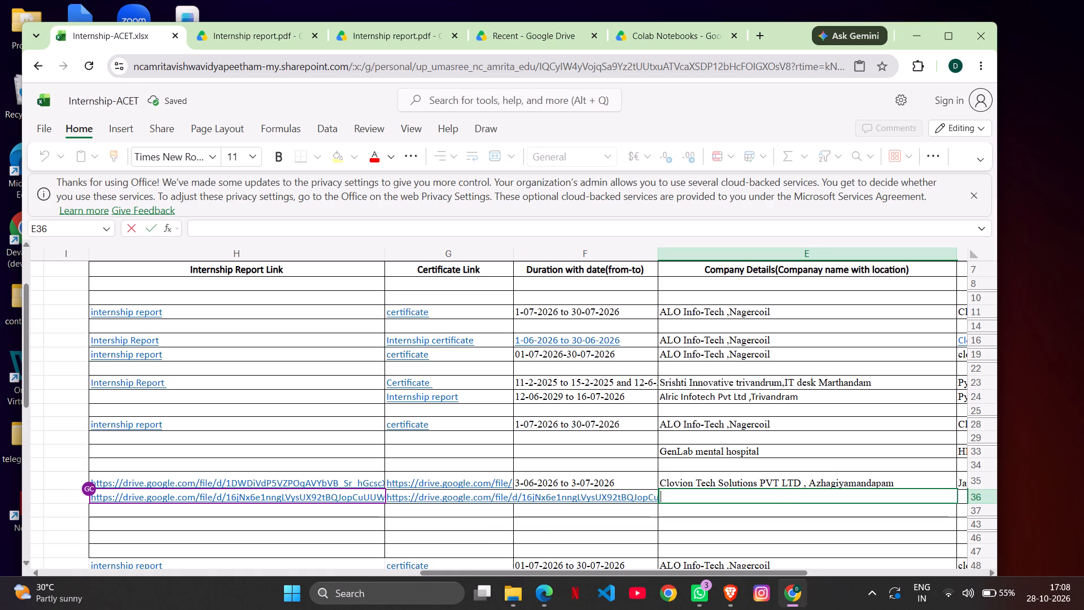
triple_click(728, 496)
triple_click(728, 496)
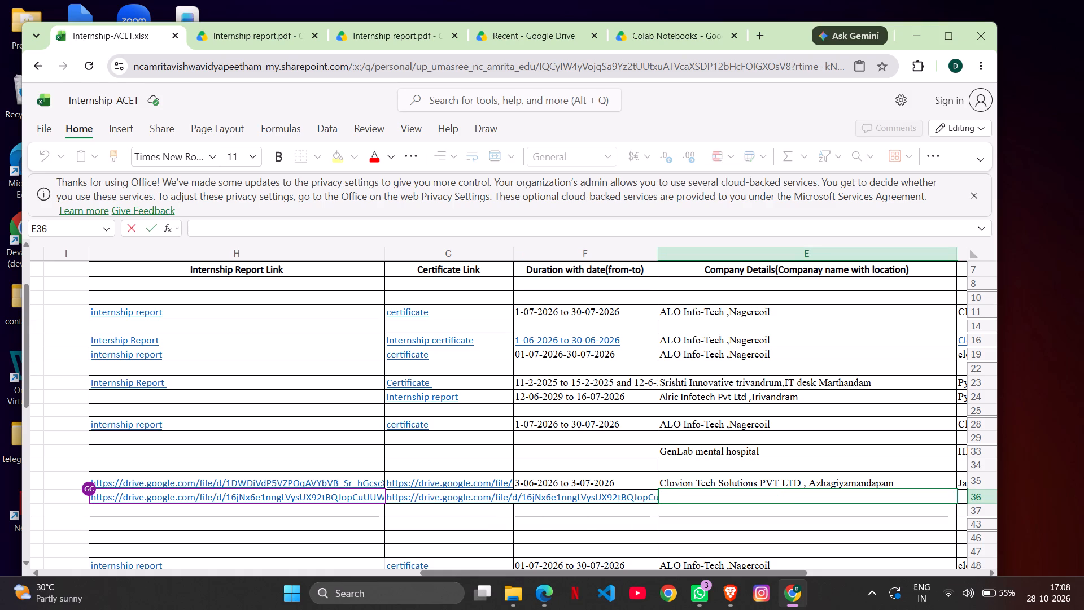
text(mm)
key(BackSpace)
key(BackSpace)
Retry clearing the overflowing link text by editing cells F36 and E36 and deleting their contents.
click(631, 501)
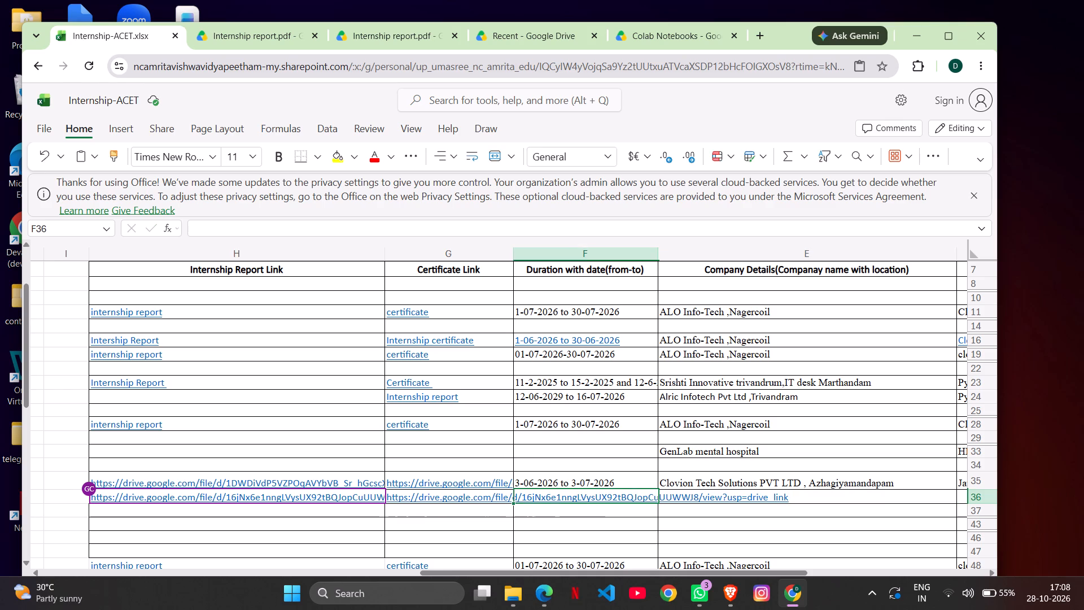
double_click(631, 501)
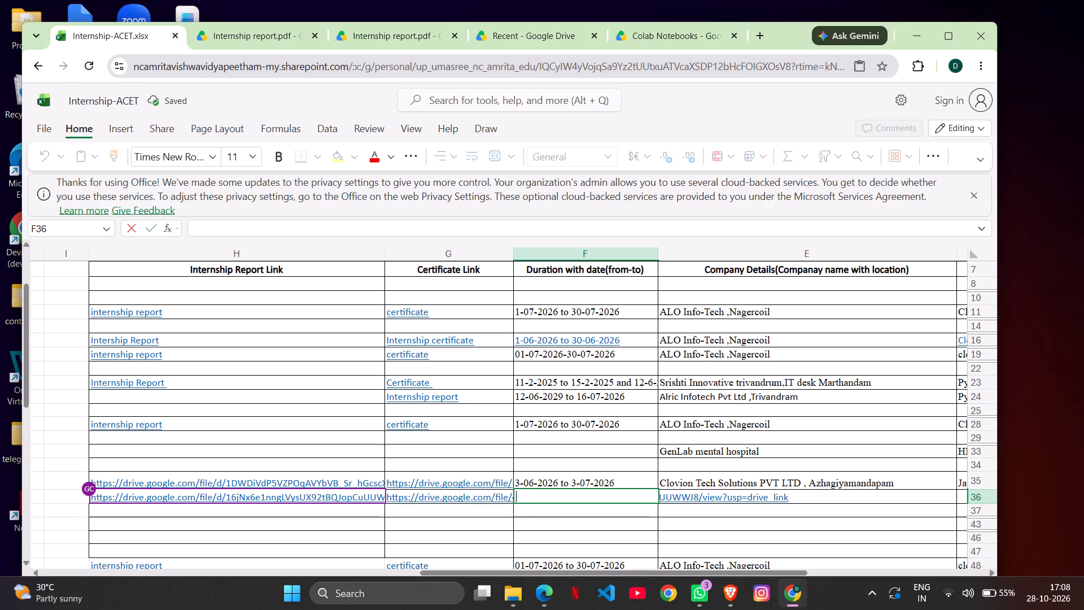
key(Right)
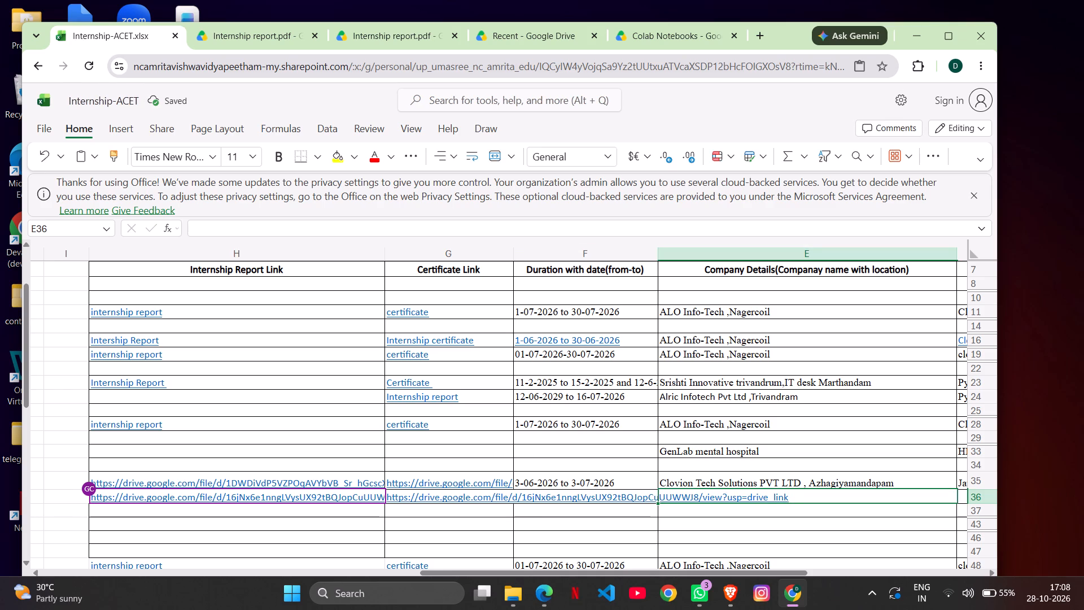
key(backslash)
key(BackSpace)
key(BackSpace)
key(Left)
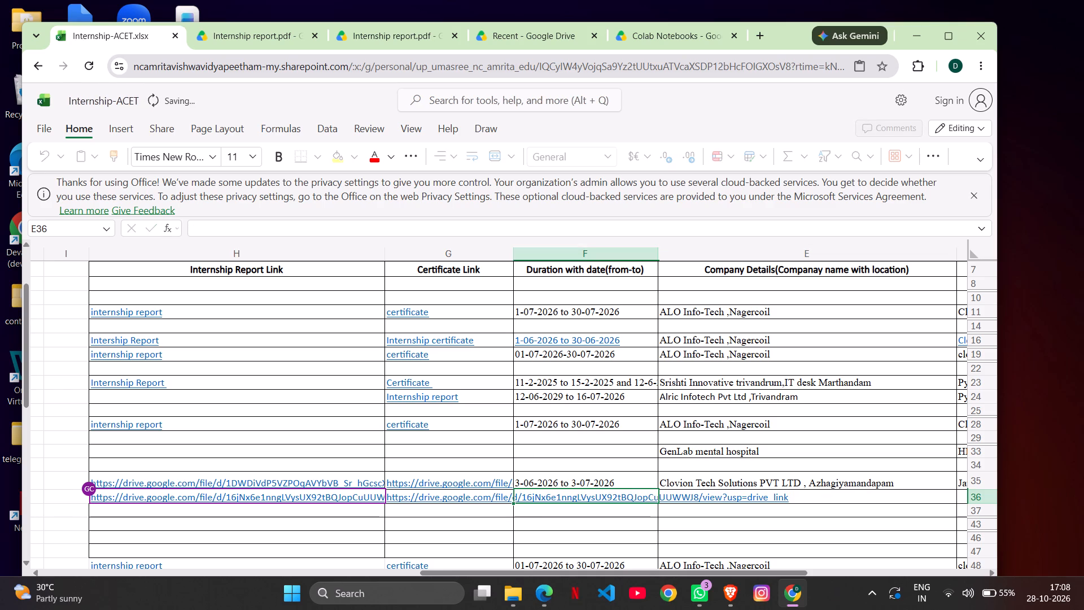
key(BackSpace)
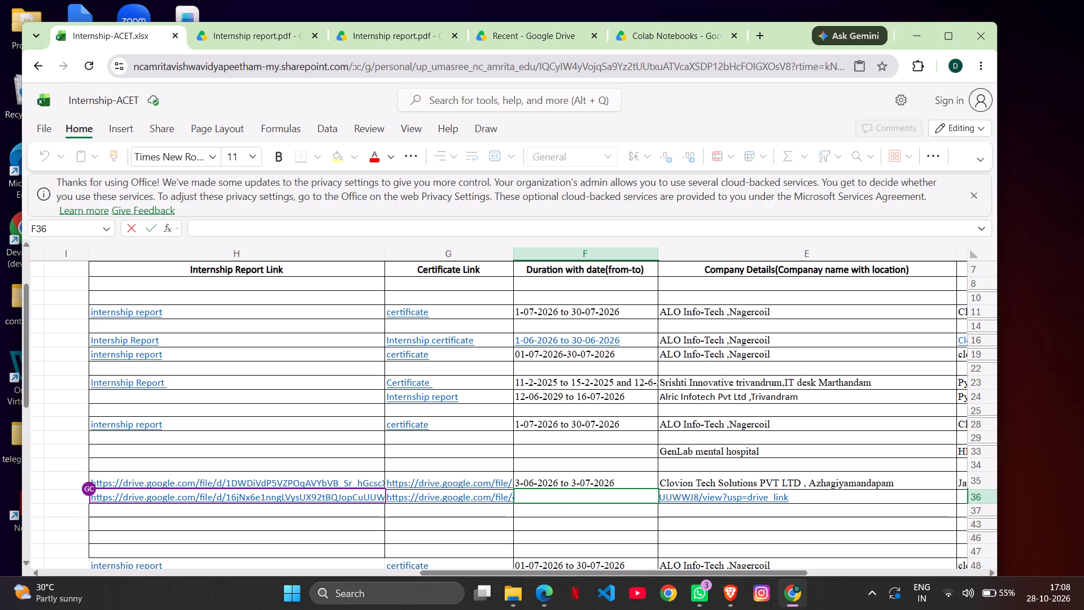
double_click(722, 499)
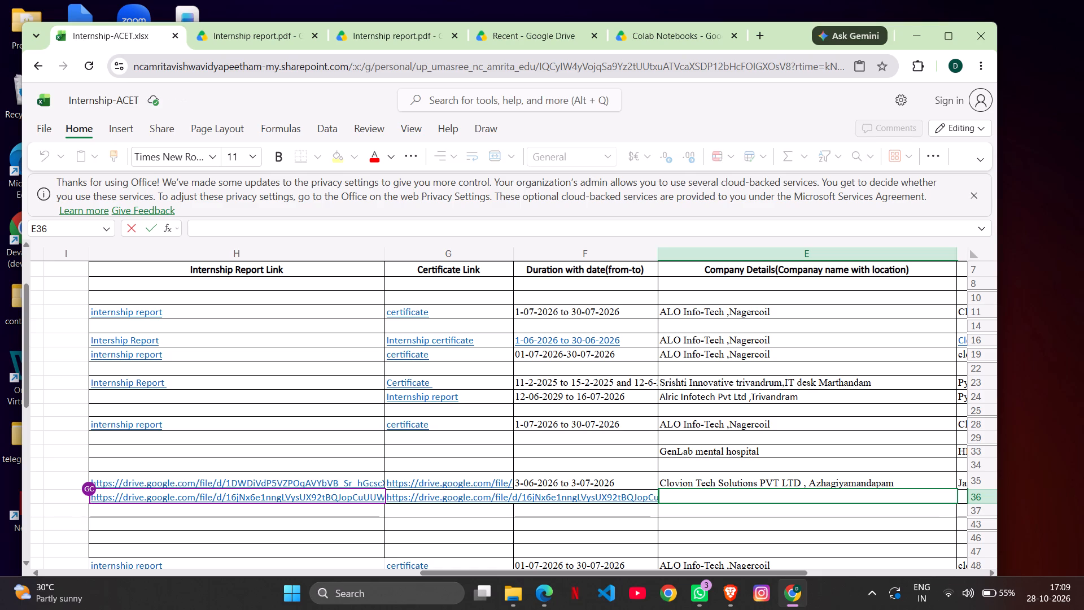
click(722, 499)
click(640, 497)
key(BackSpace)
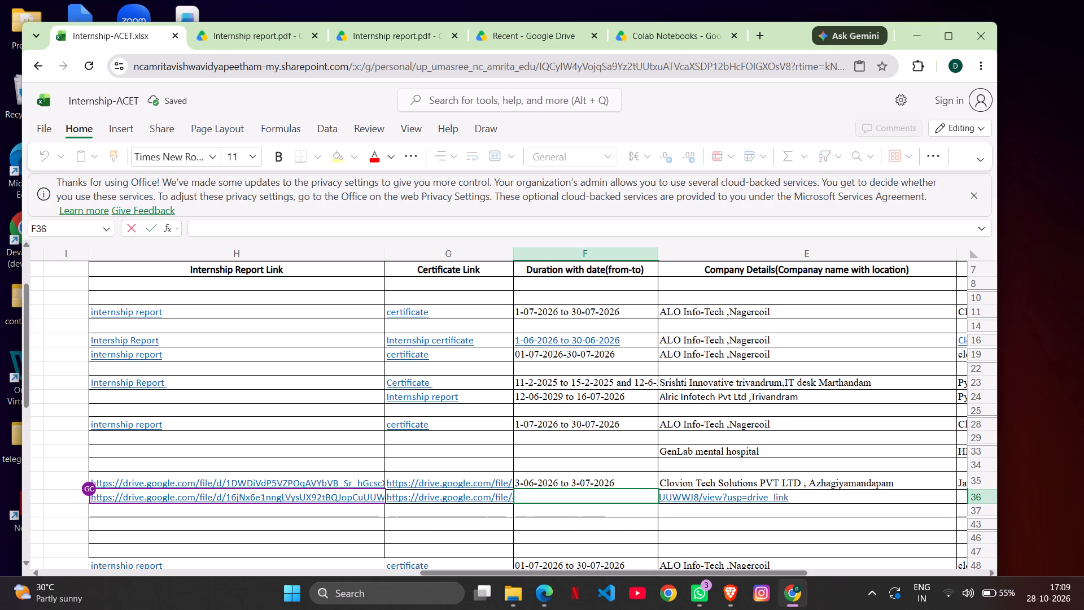
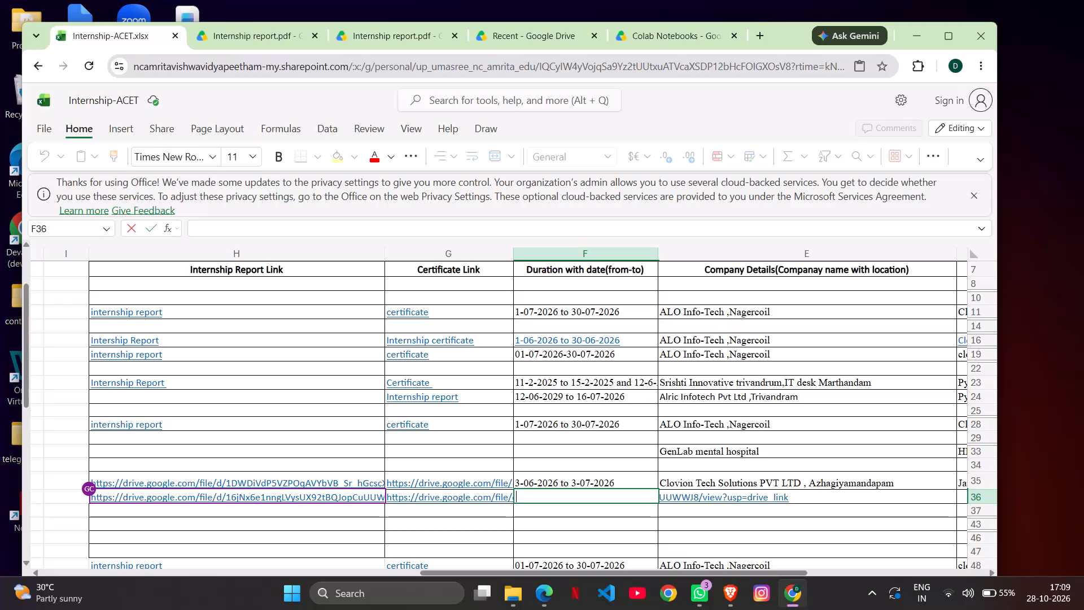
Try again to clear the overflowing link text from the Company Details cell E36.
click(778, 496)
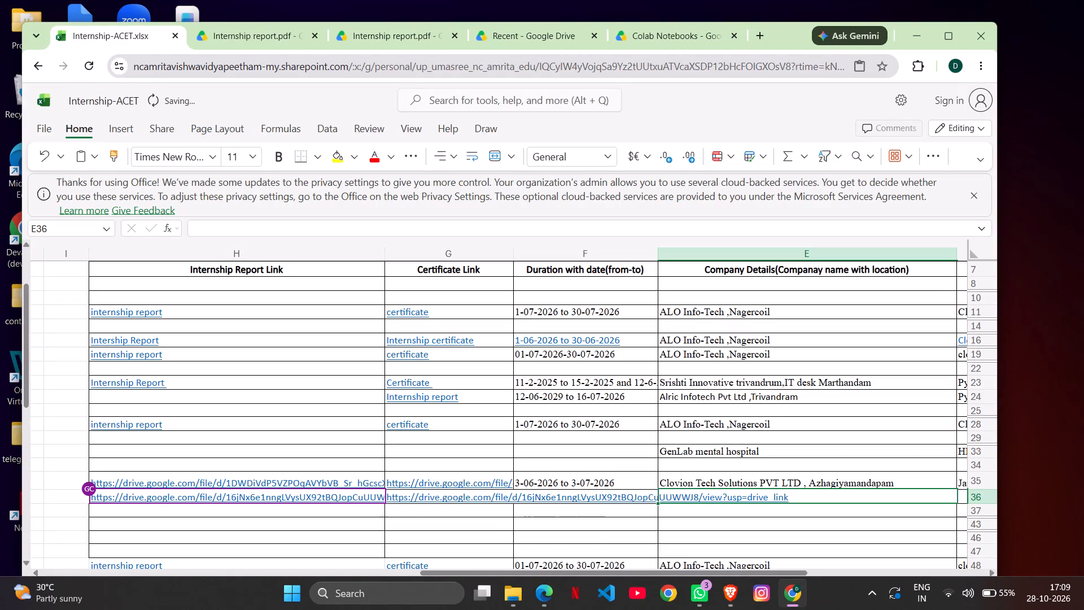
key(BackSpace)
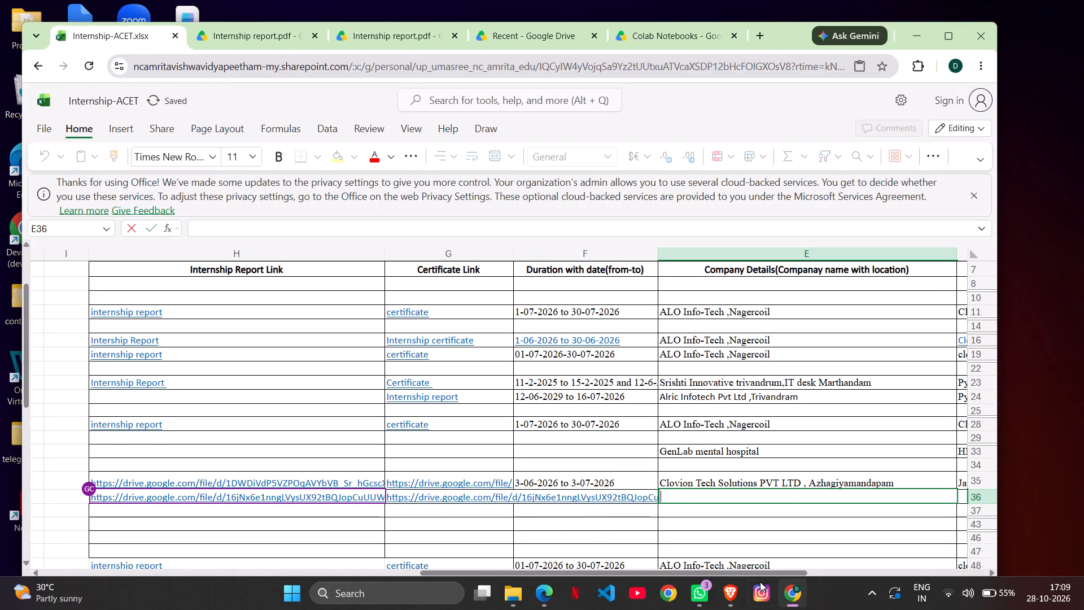
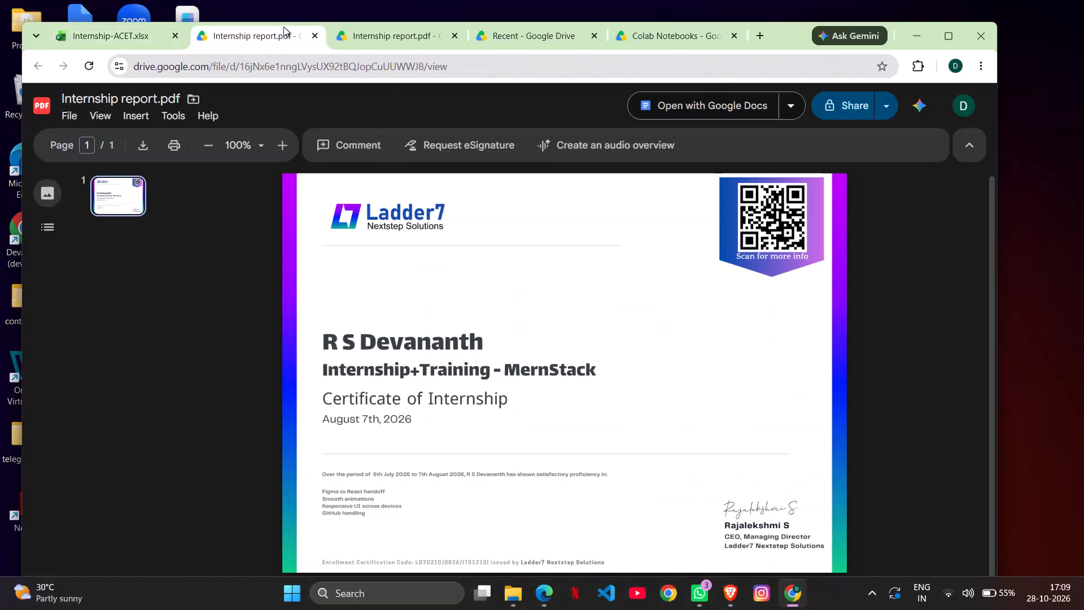
Switch from the Drive certificate to the Internship-ACET workbook and enter "Ladder7Nextstep Solutions pvt ltd , Kazhakootam" as the company details in cell E36.
click(722, 609)
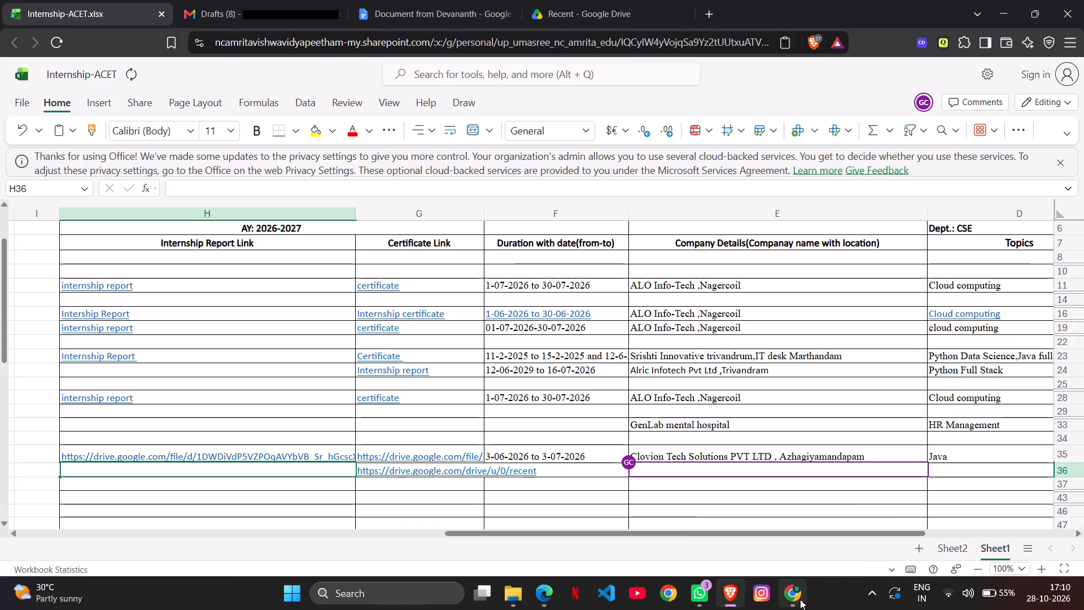
click(800, 599)
click(725, 591)
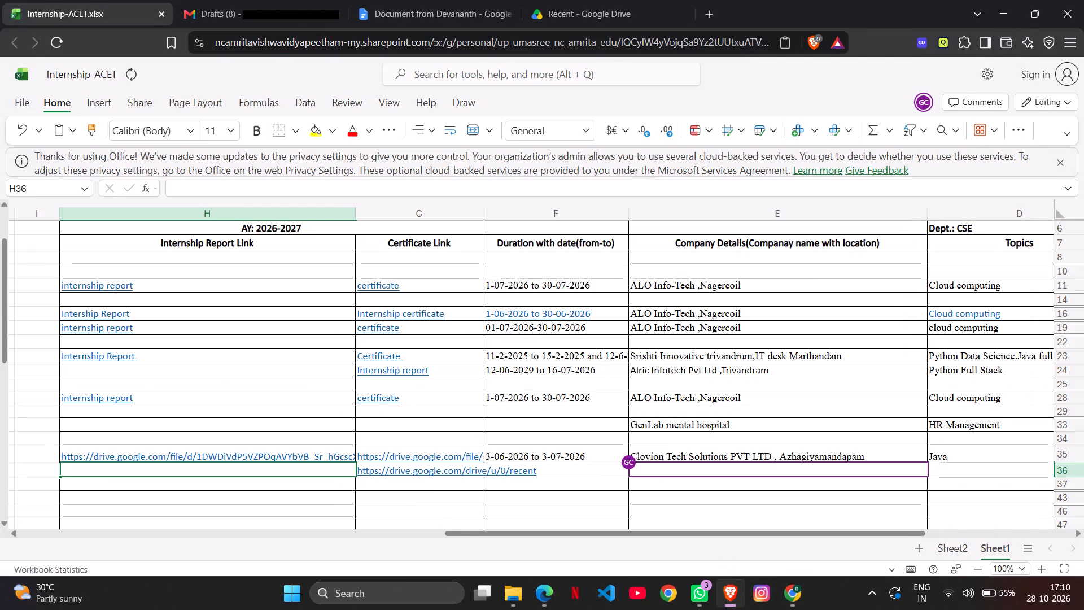
key(a)
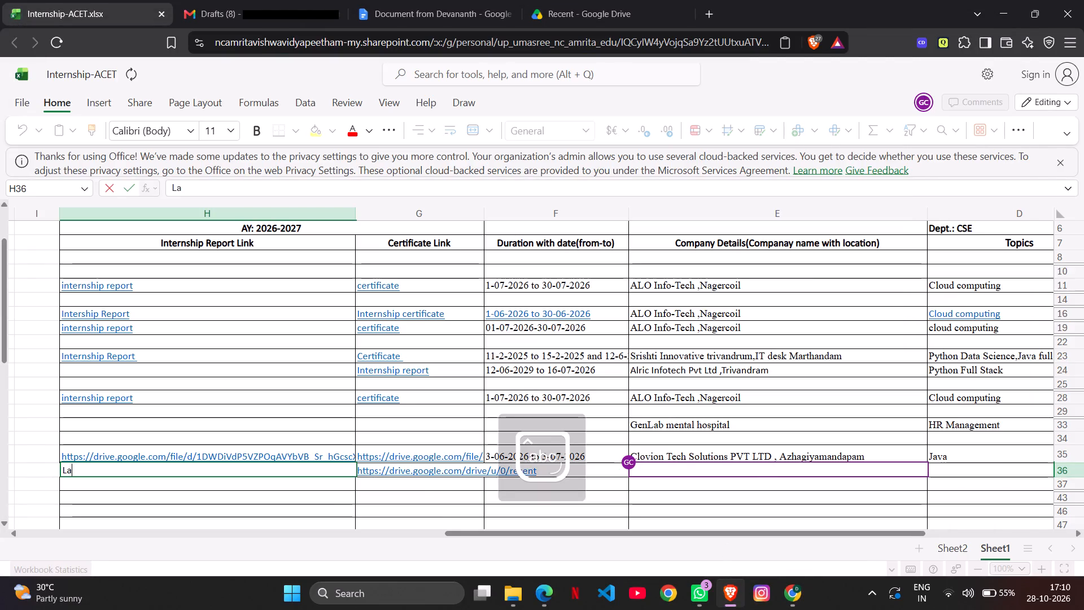
click(706, 469)
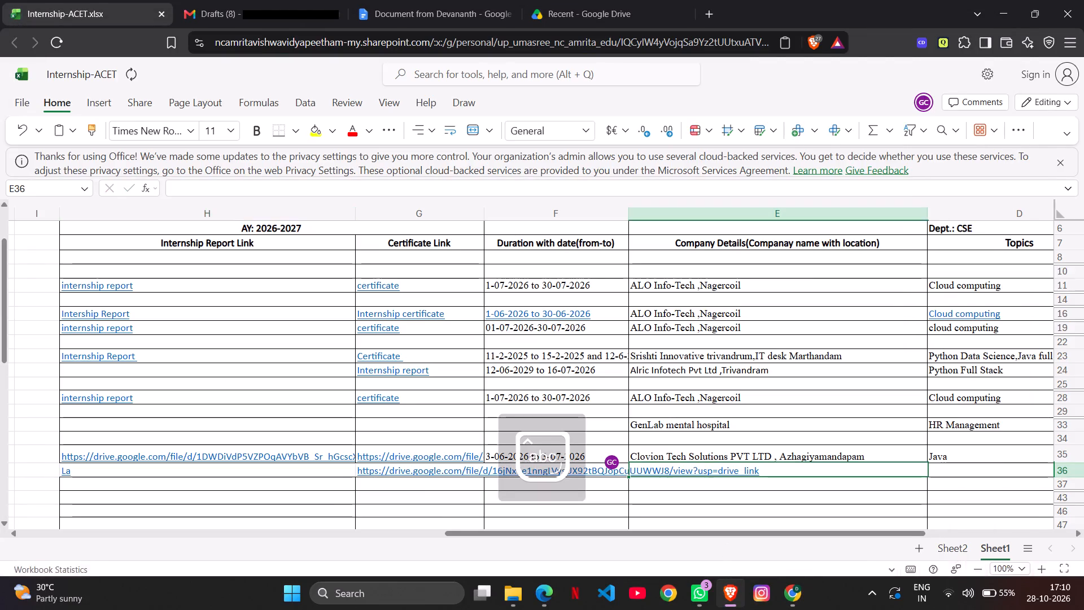
click(708, 470)
double_click(708, 470)
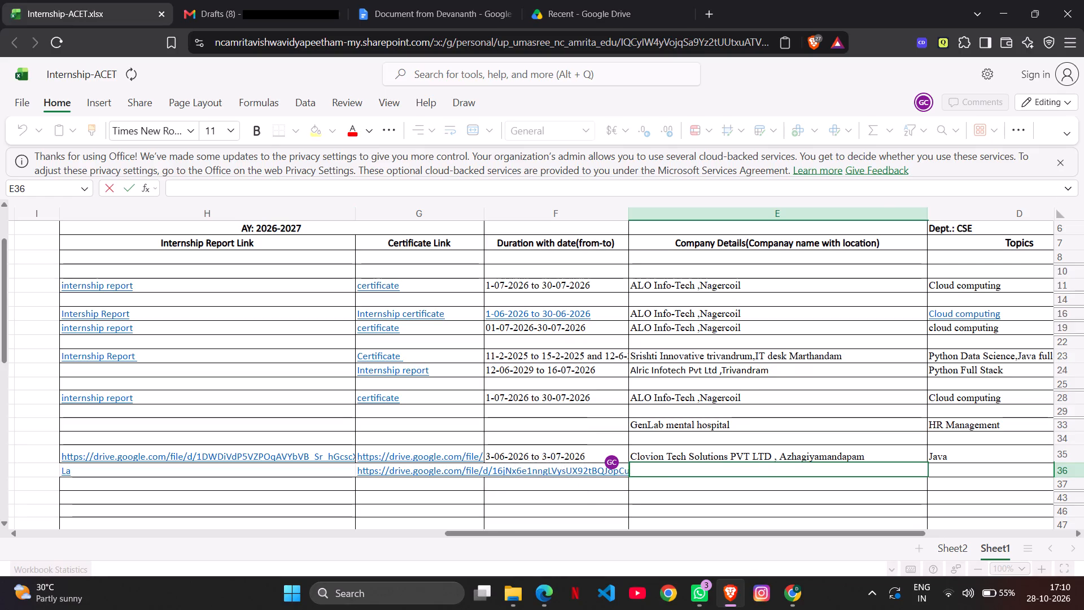
text(adder)
key(7)
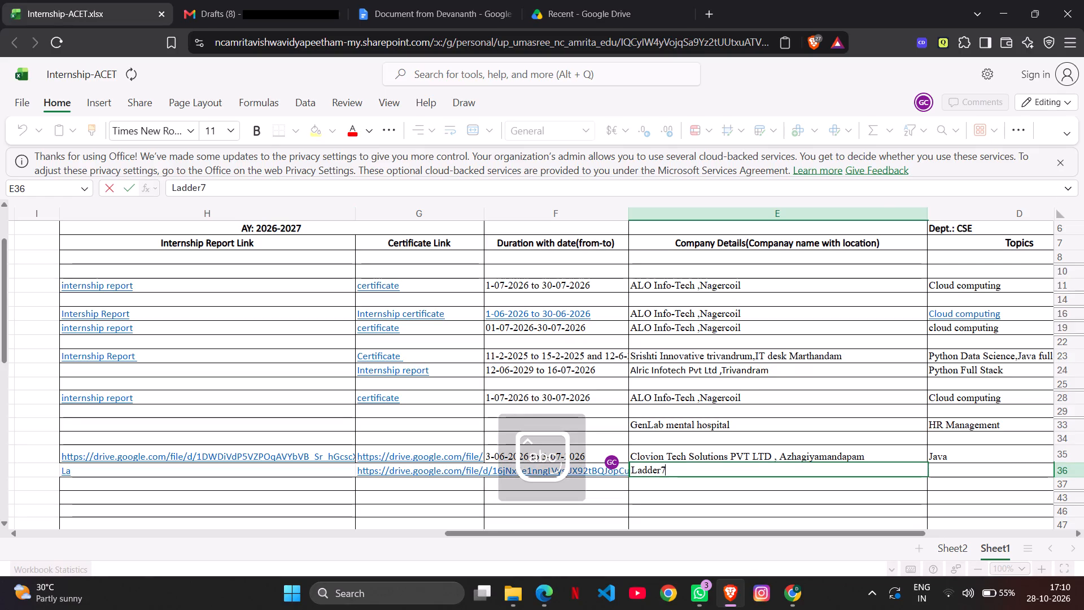
text(ext)
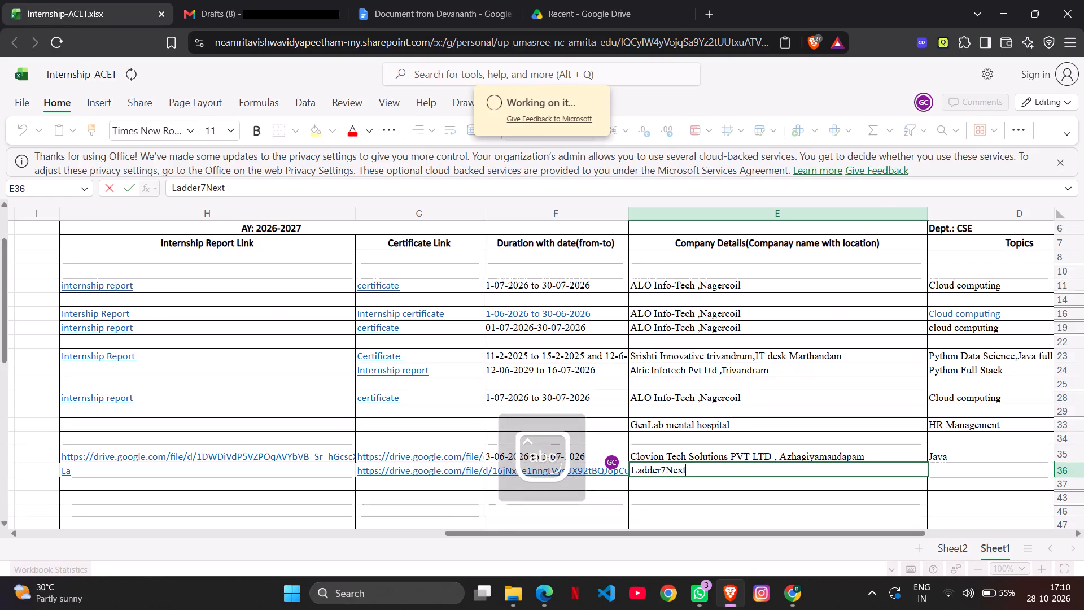
text(step)
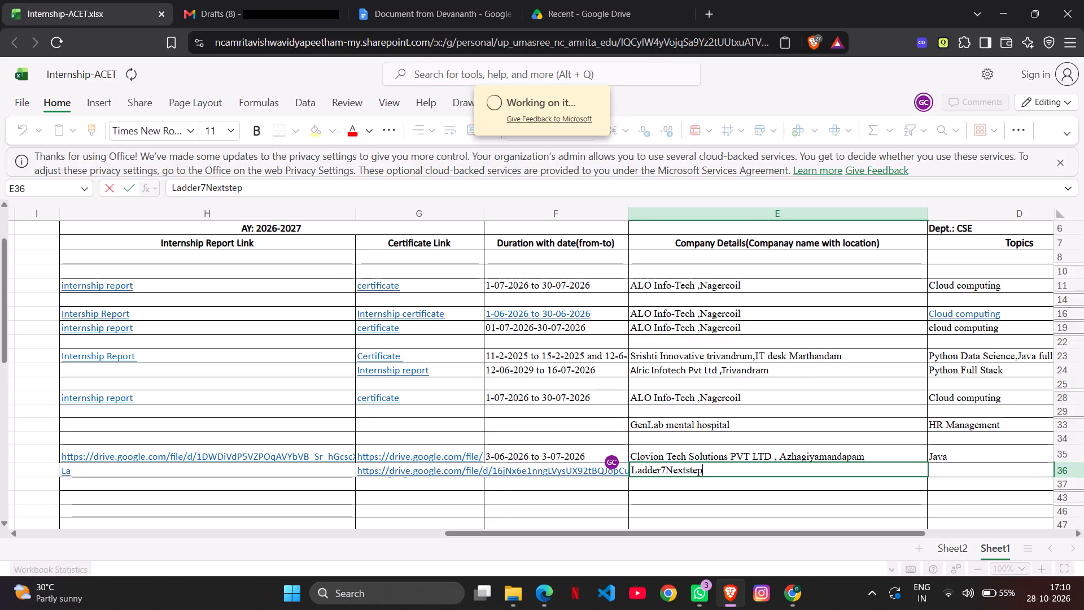
key(space)
text(s)
text(olutions)
key(space)
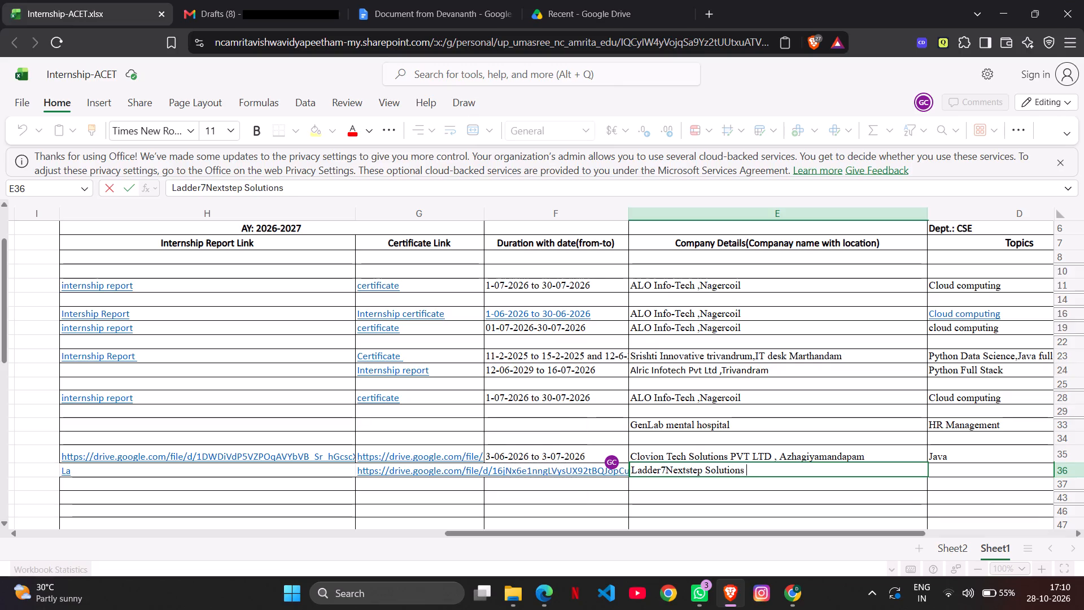
key(p)
text(vt ltd)
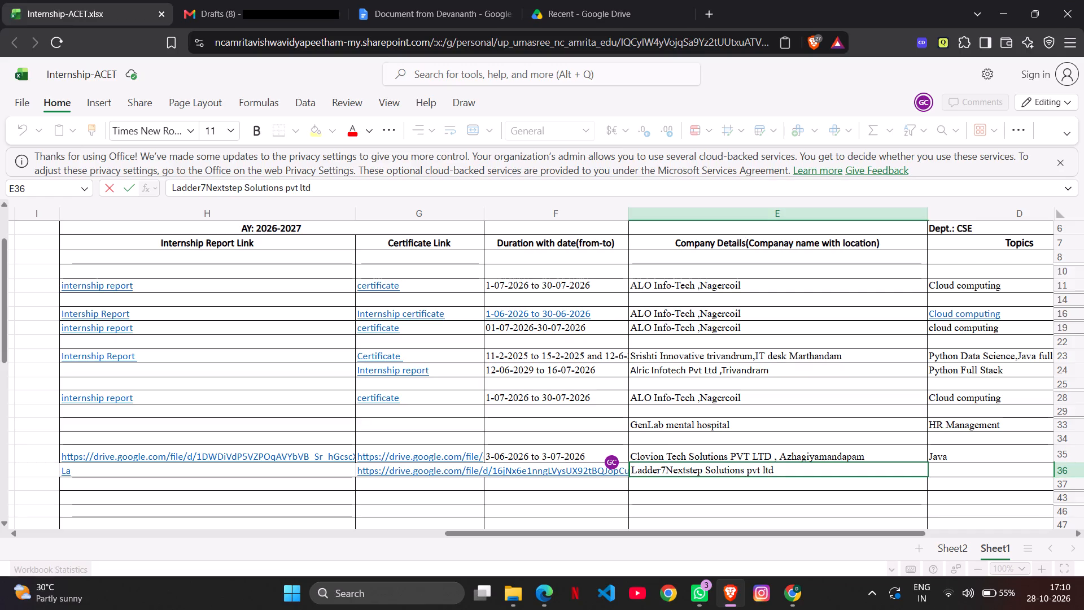
key(space)
text(,)
key(space)
text(azhak)
text(ootam)
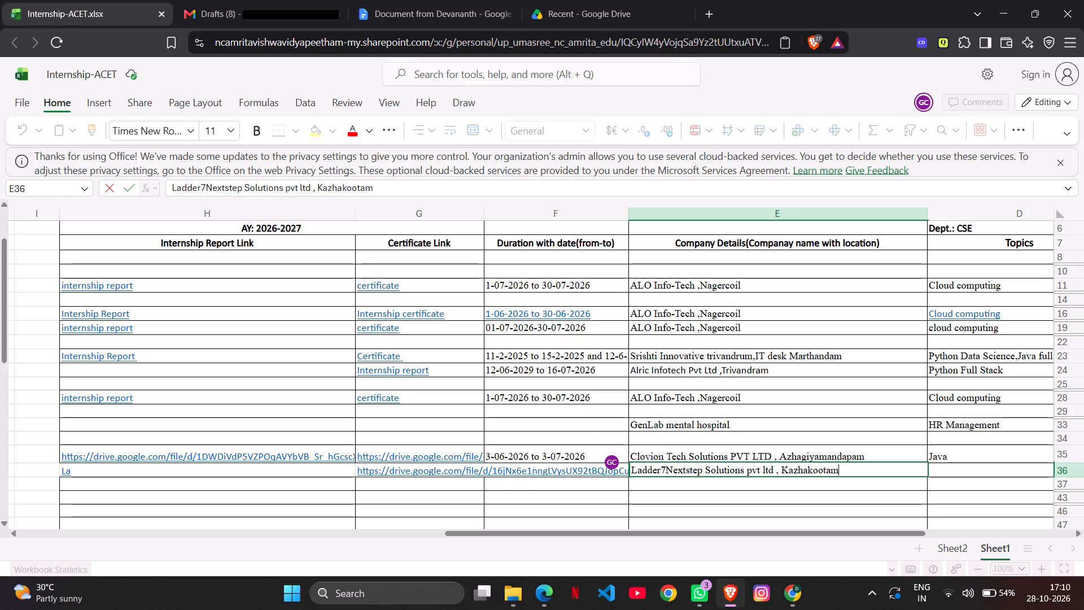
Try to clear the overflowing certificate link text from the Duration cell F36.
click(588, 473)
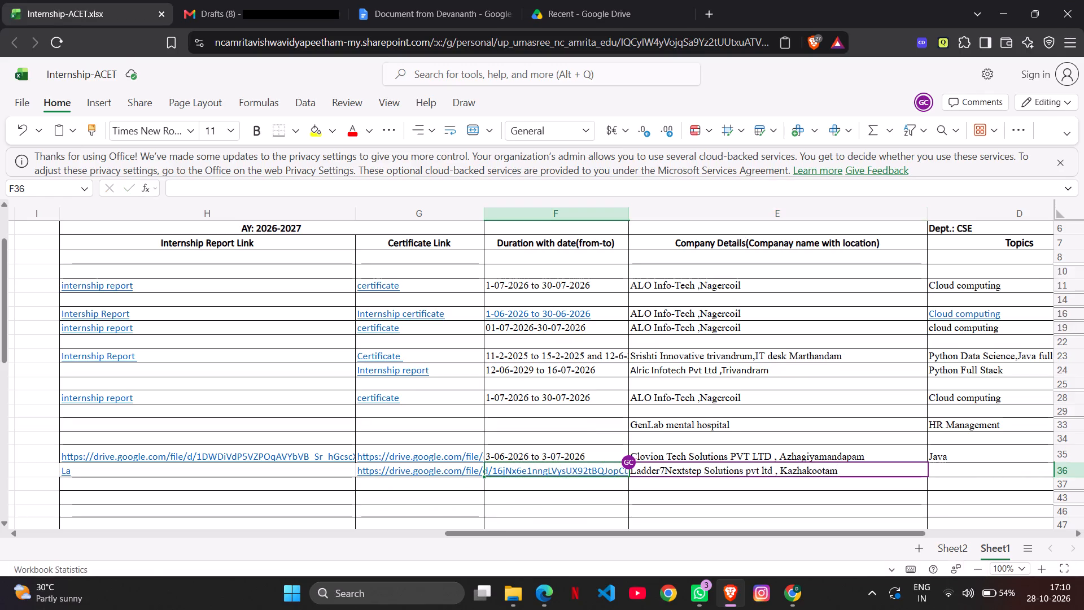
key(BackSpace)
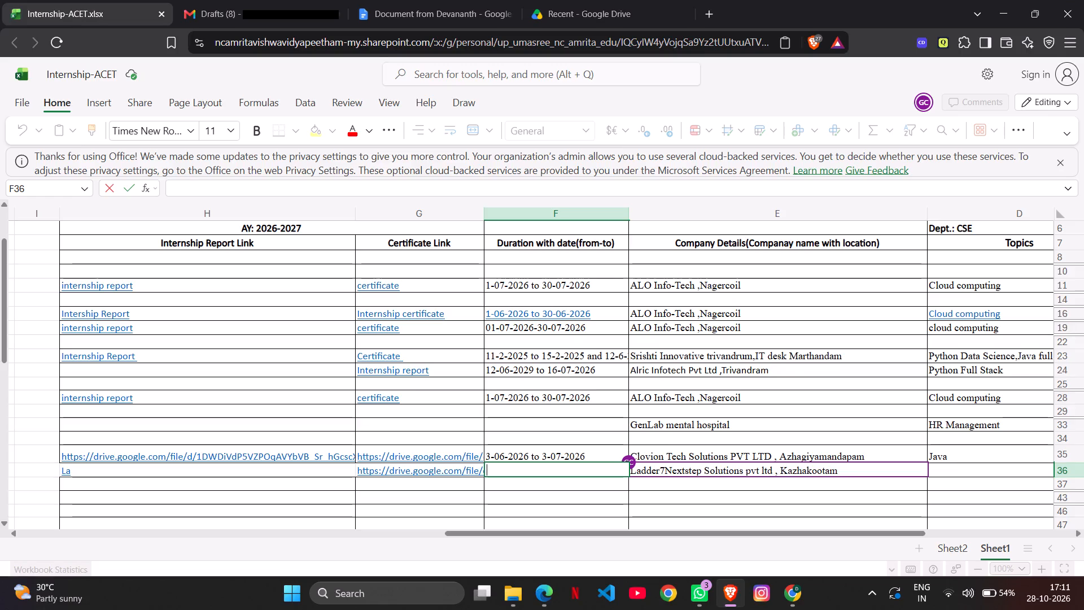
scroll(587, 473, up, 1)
Clear the stray text "La" from the Internship Report Link cell H36.
click(294, 472)
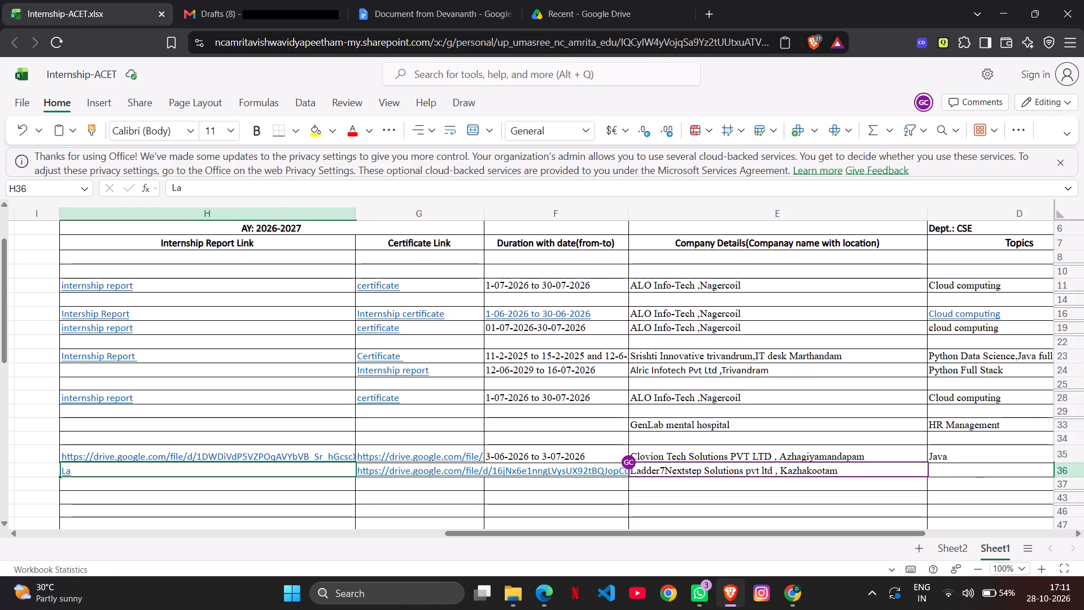
click(85, 473)
key(BackSpace)
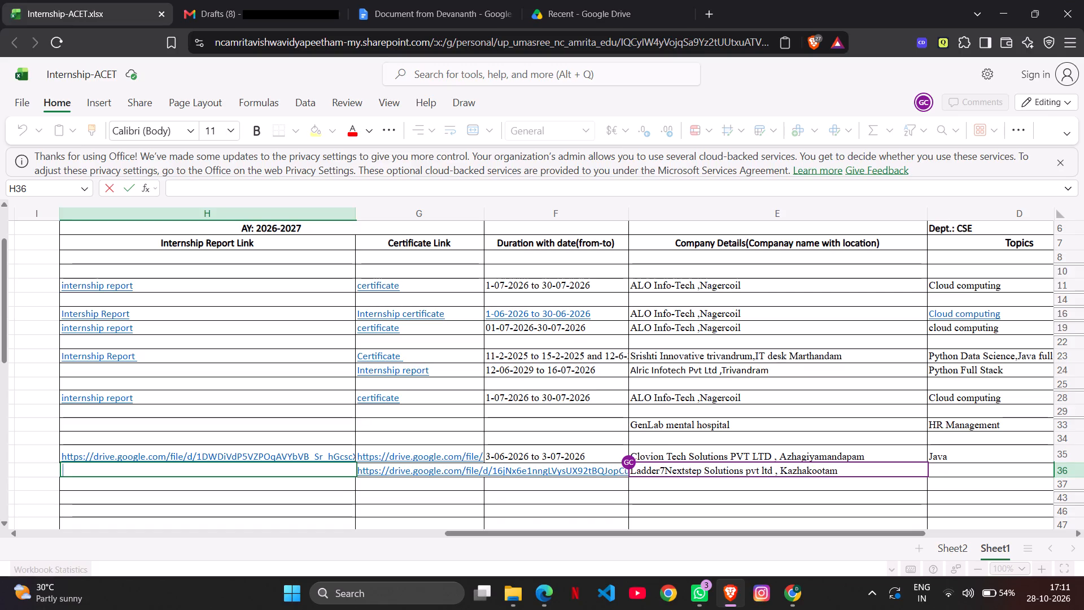
Switch to the Internship report.pdf preview in Google Drive and select the full page address drive.google.com/drive/u/0/recent.
click(580, 16)
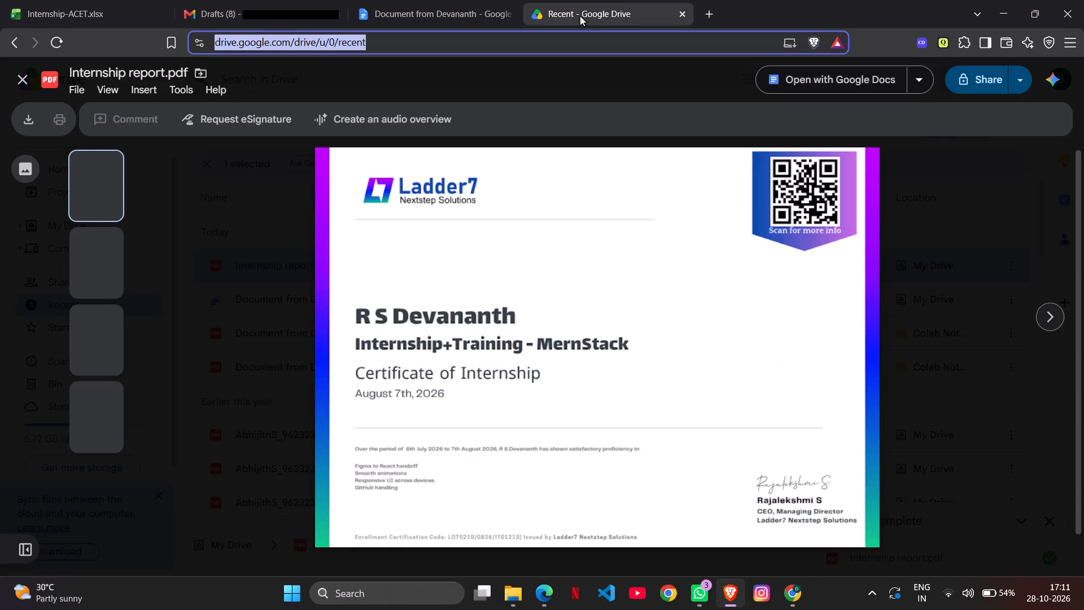
click(441, 31)
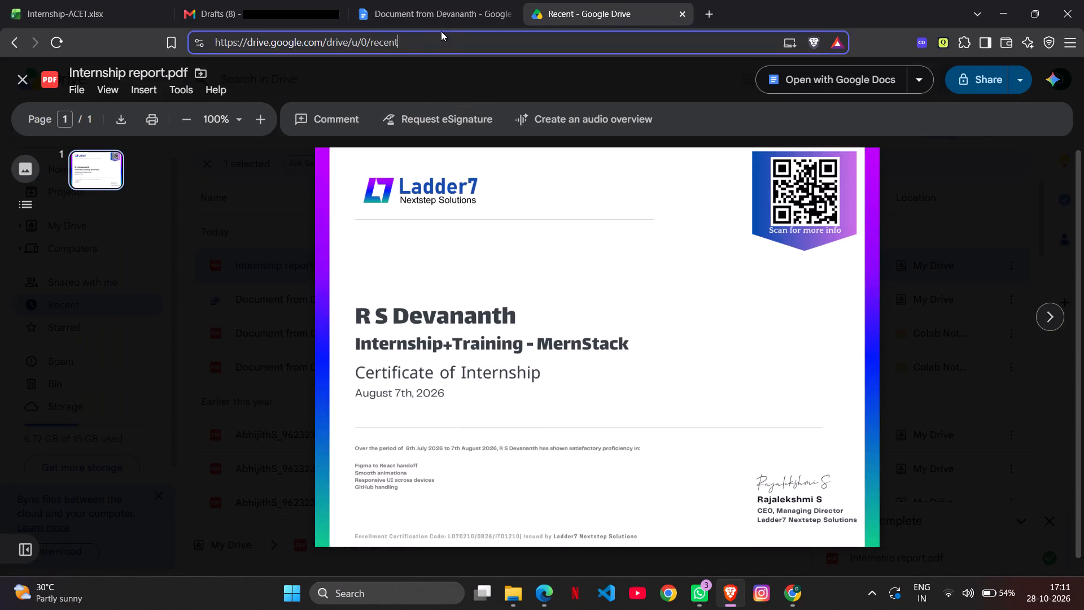
double_click(445, 43)
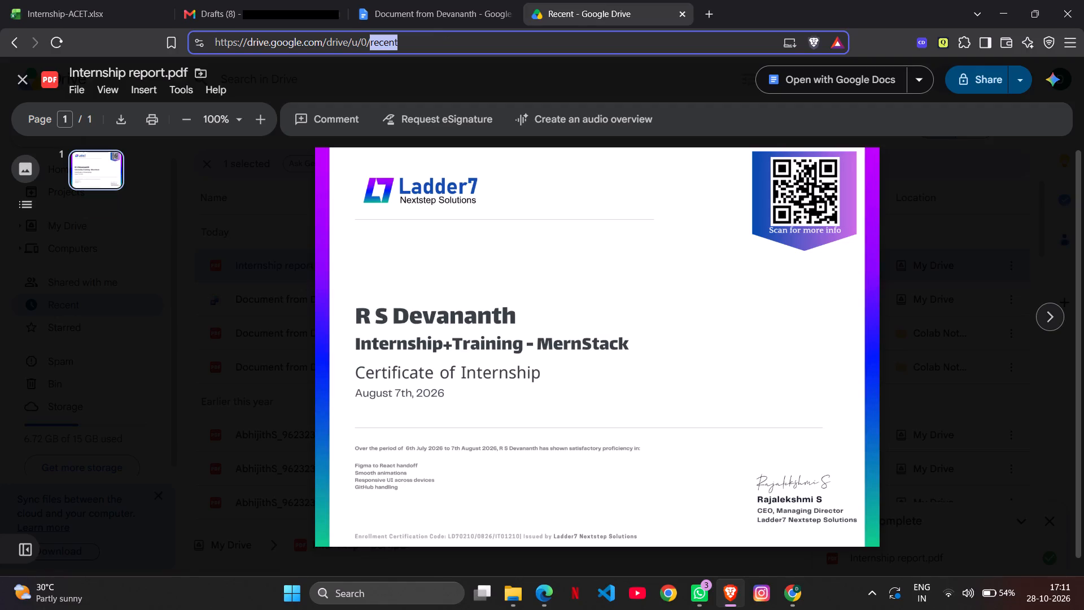
click(412, 45)
drag(412, 45, 192, 41)
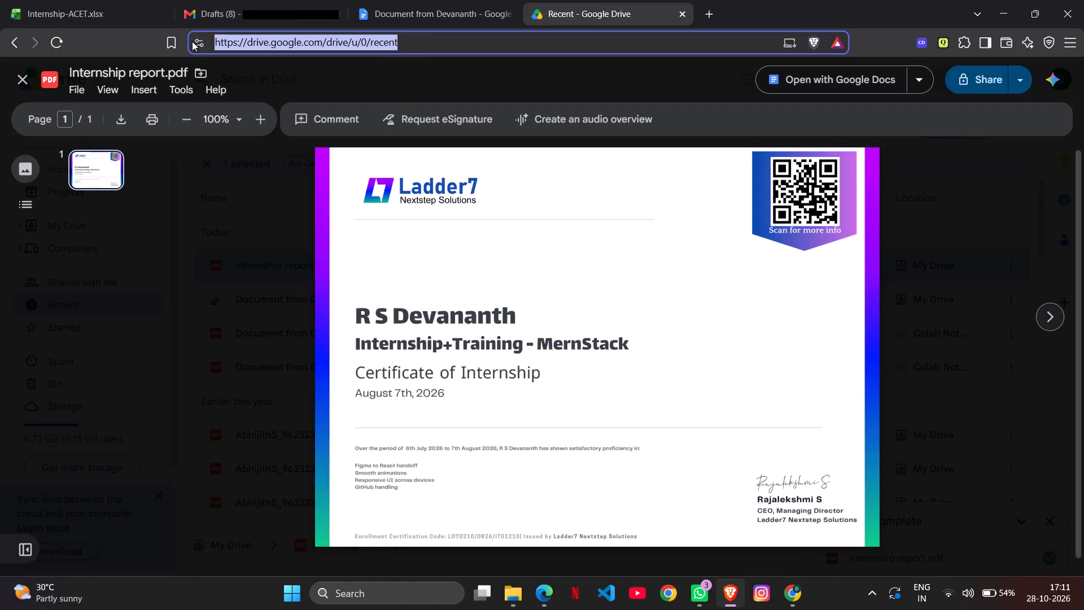
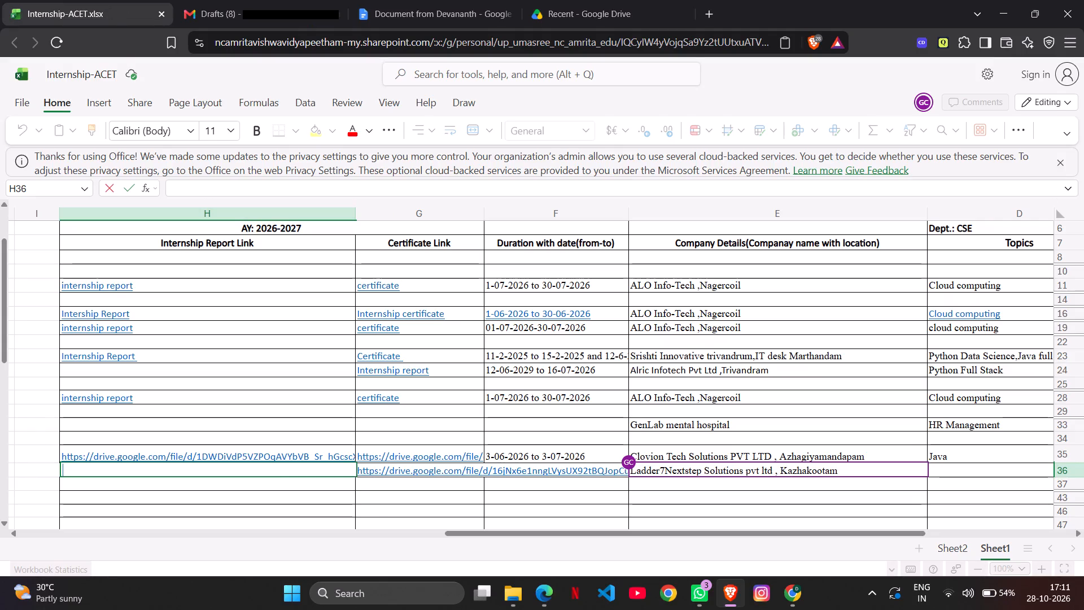
key(ctrl+v)
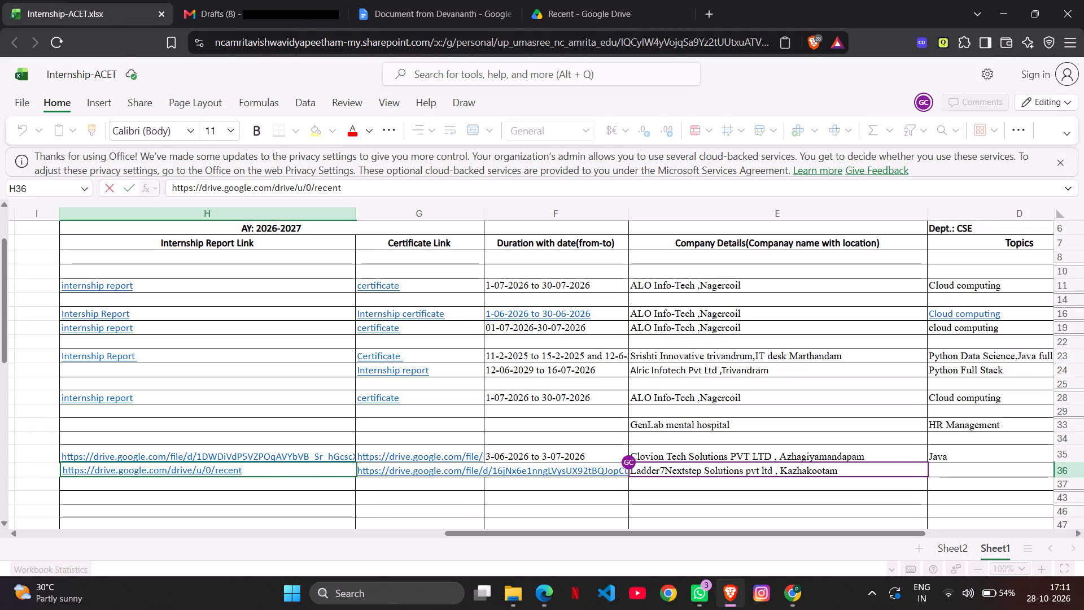
click(586, 475)
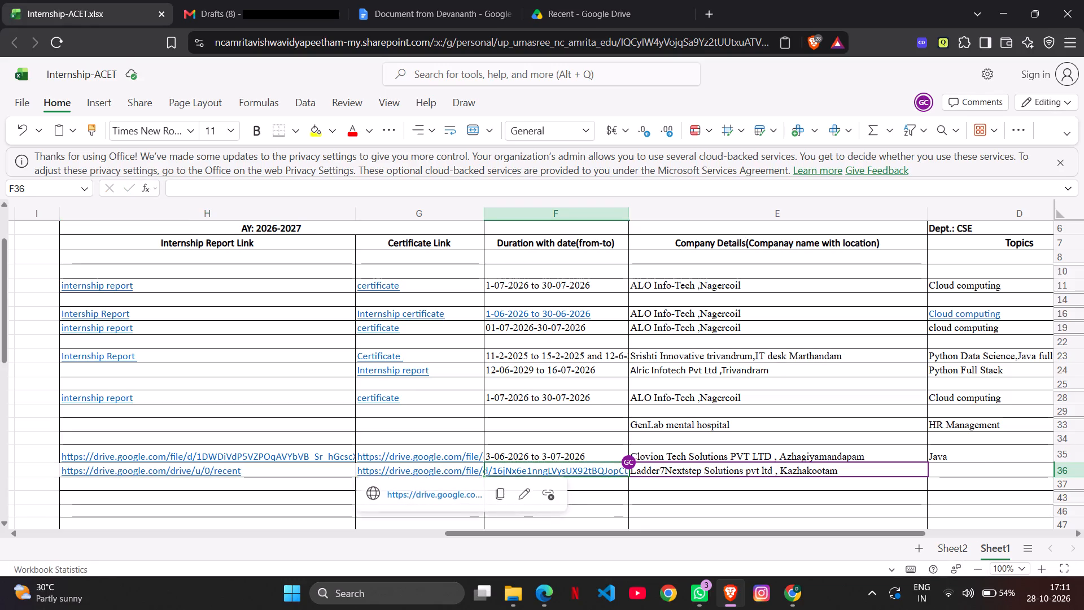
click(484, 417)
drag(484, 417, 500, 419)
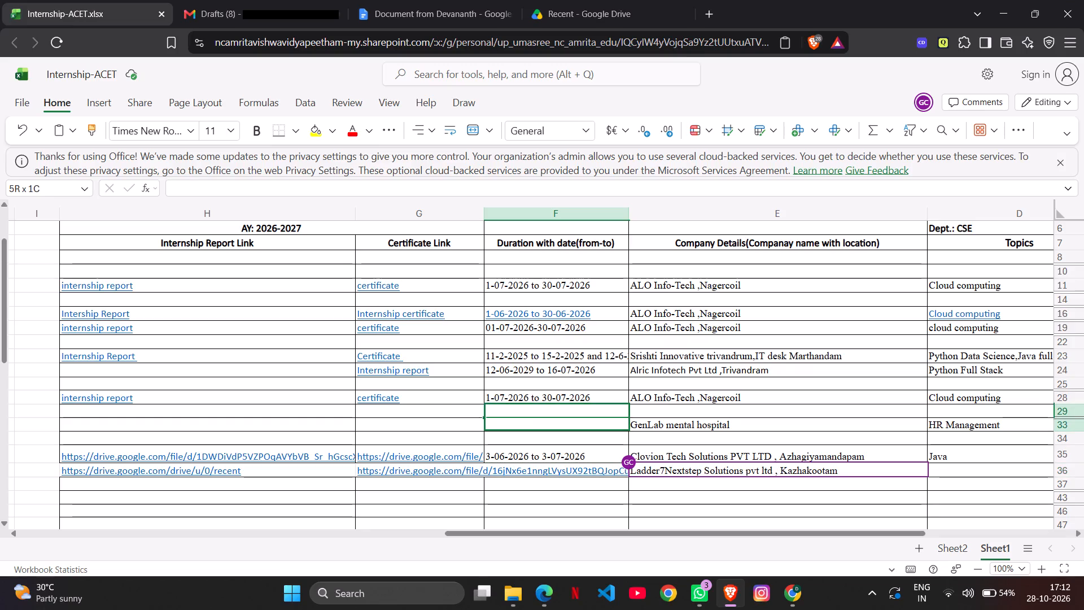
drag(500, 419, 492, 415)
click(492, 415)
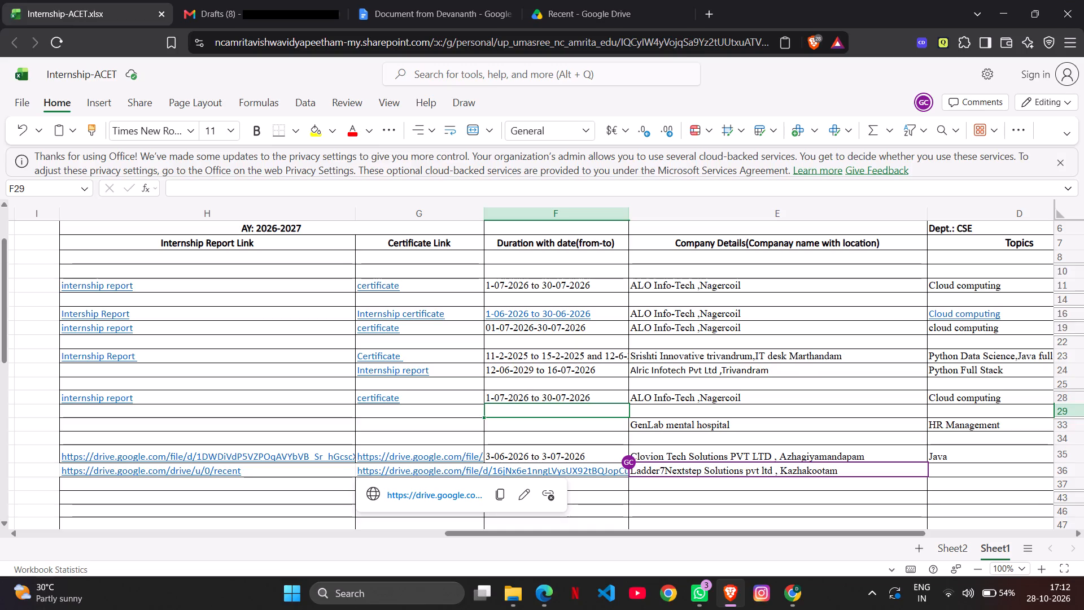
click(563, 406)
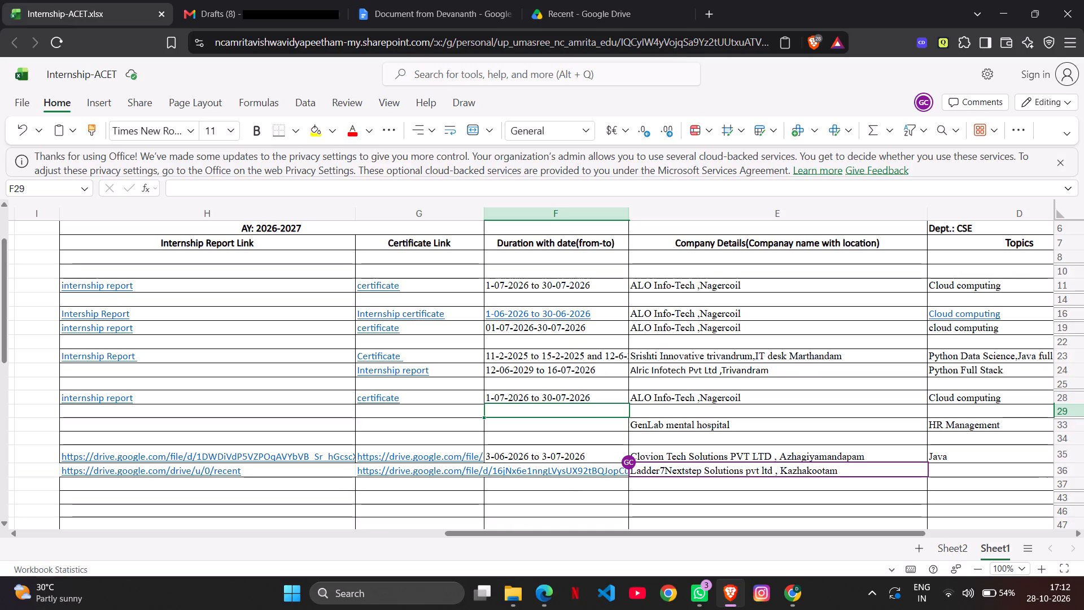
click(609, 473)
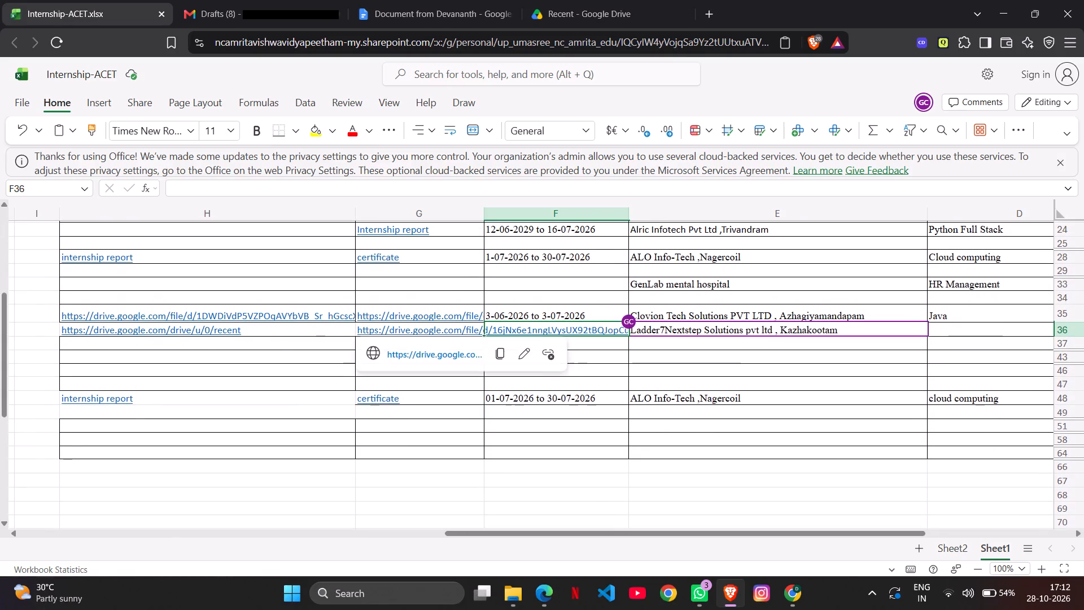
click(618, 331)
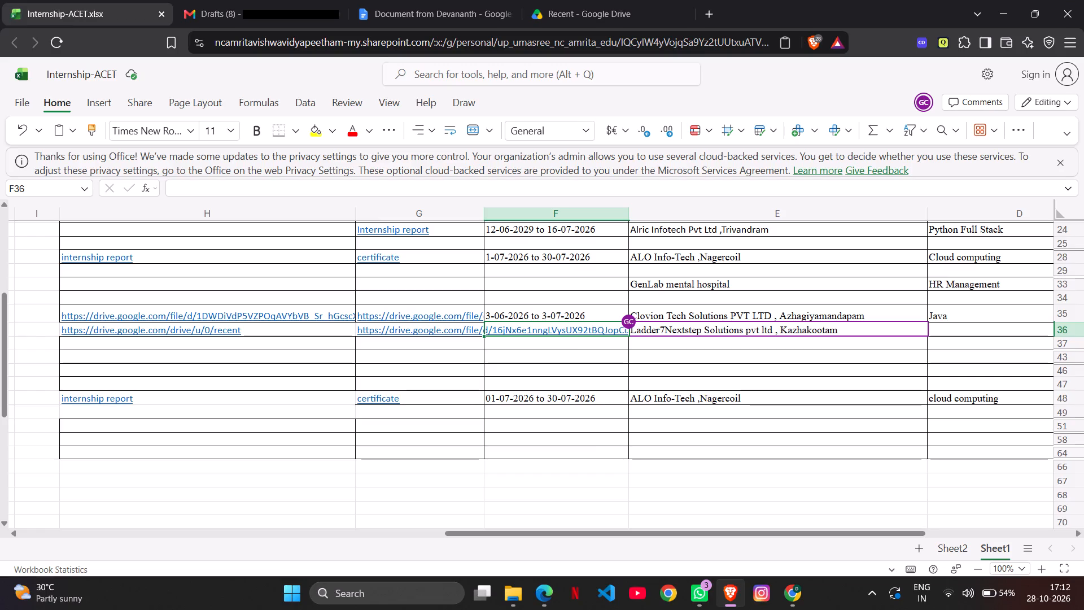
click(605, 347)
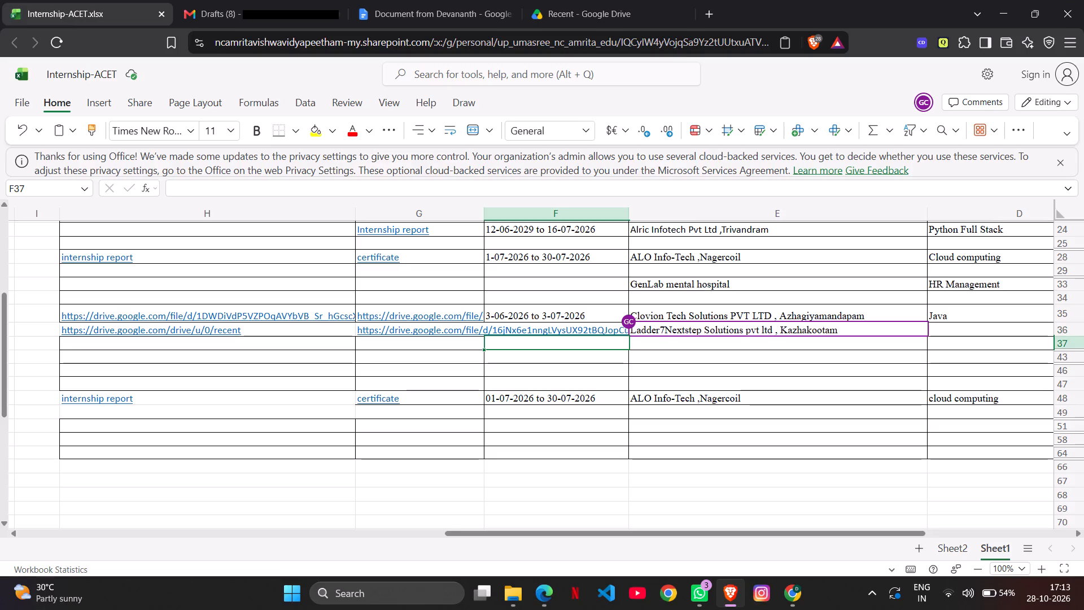
Enter "Full Stack web Development" as the internship topic in cell D36 of the Ladder7Nextstep row.
click(972, 333)
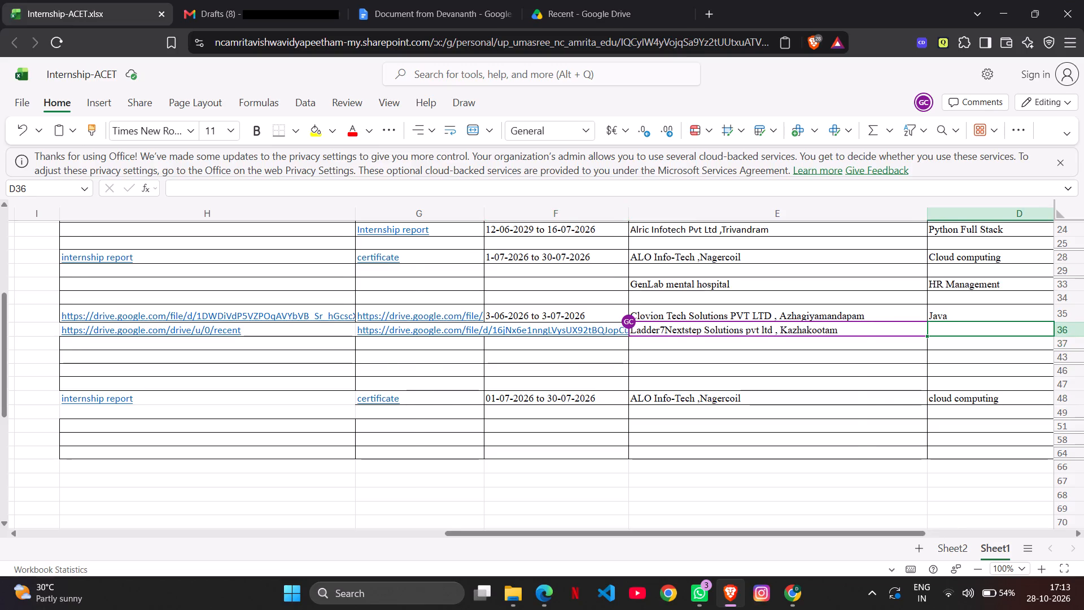
text(ull)
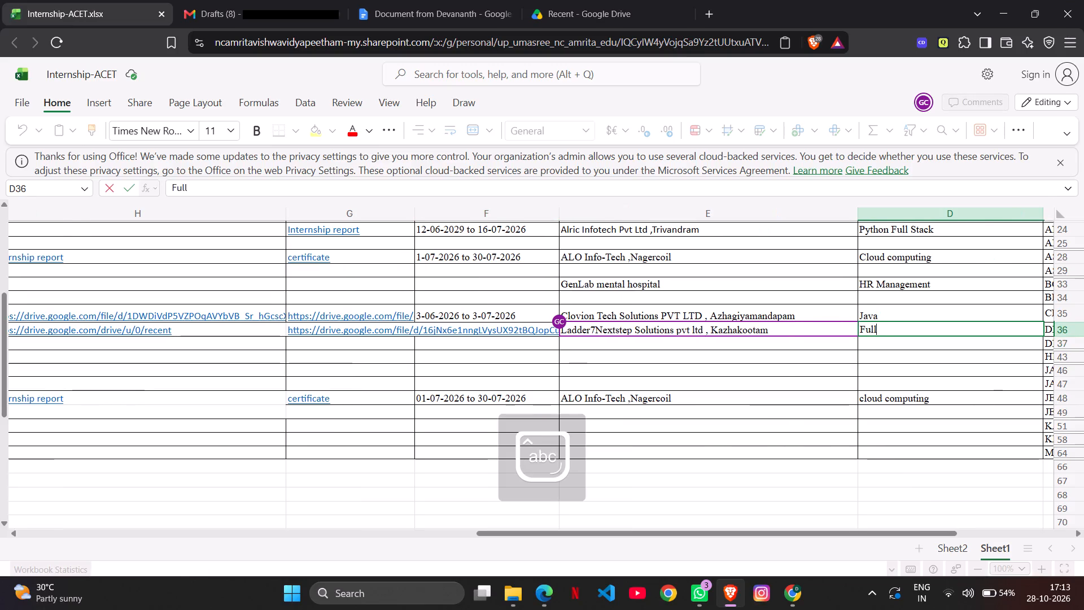
key(space)
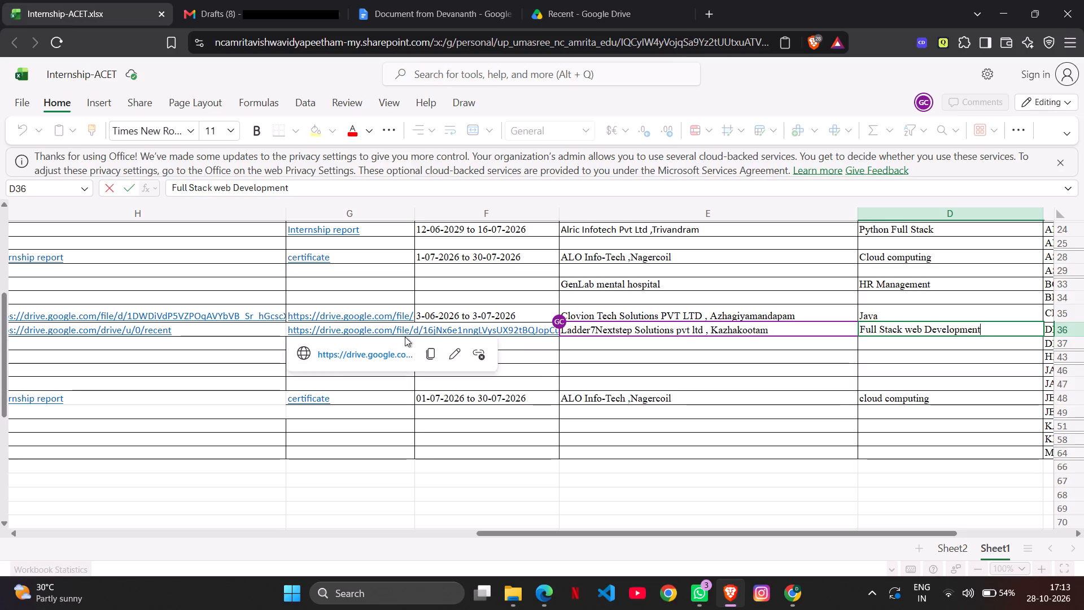
Open the Duration cell F36 in the Ladder7Nextstep row for editing, with its content cleared.
click(553, 331)
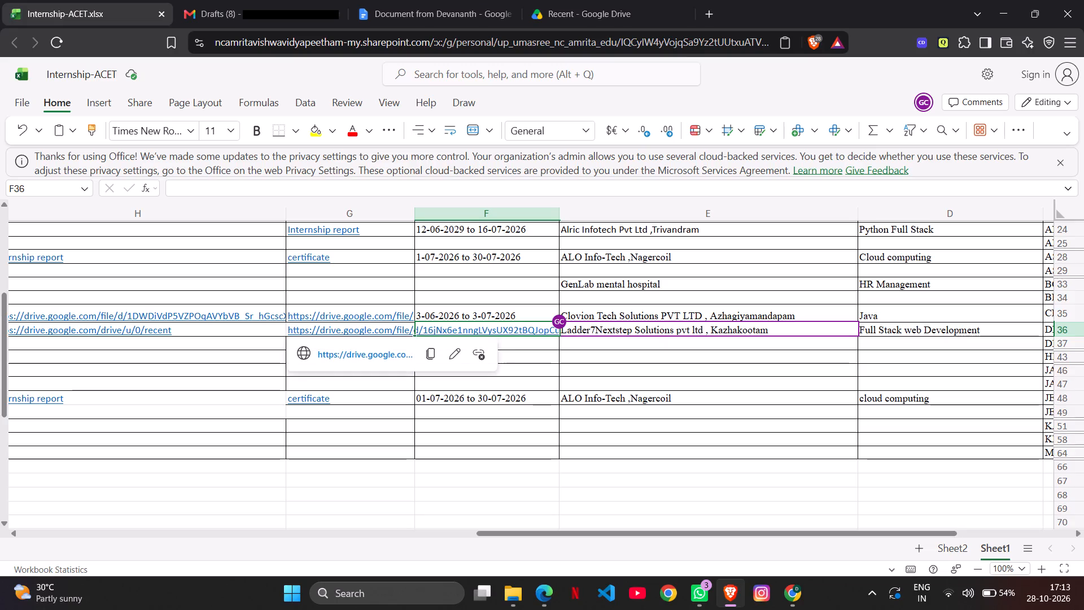
key(BackSpace)
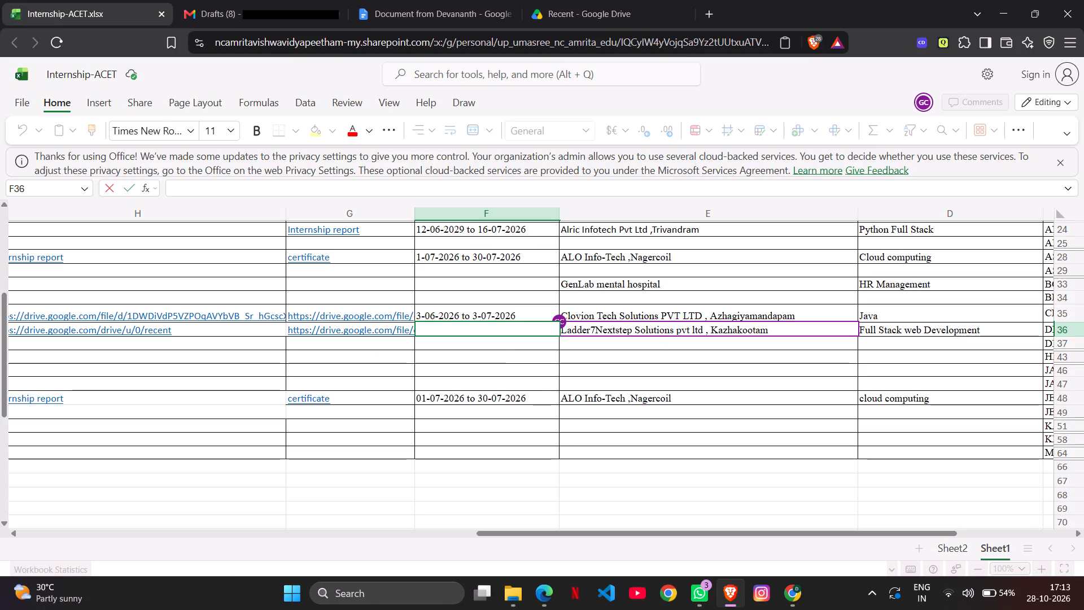
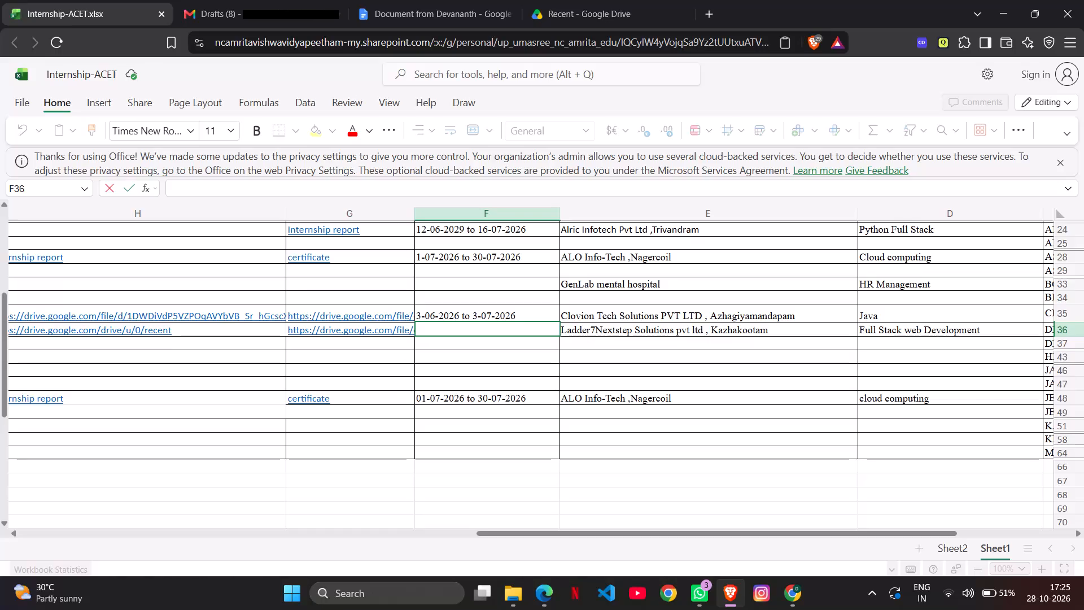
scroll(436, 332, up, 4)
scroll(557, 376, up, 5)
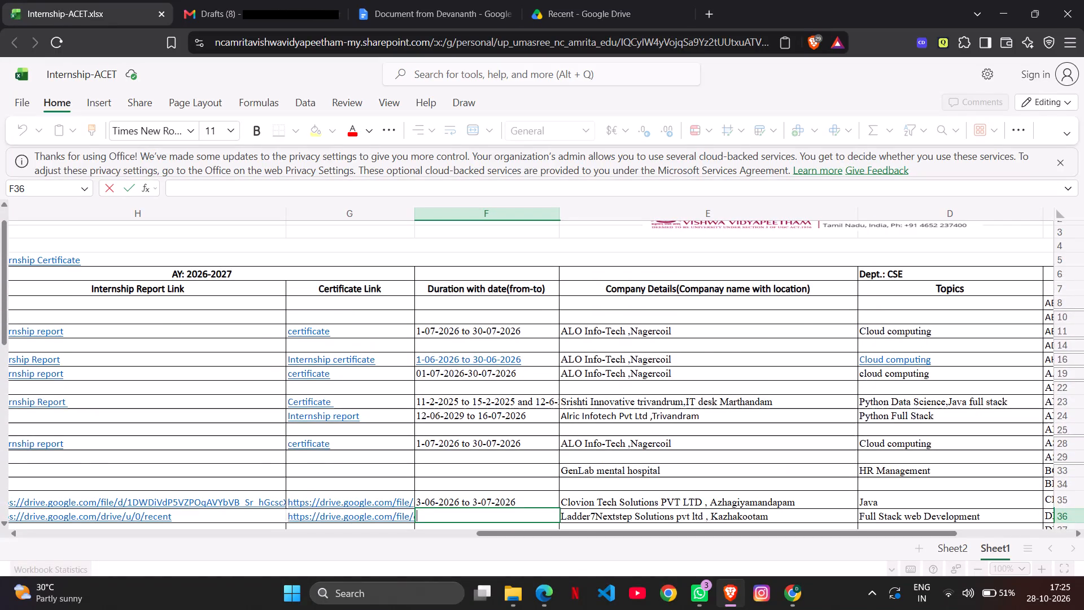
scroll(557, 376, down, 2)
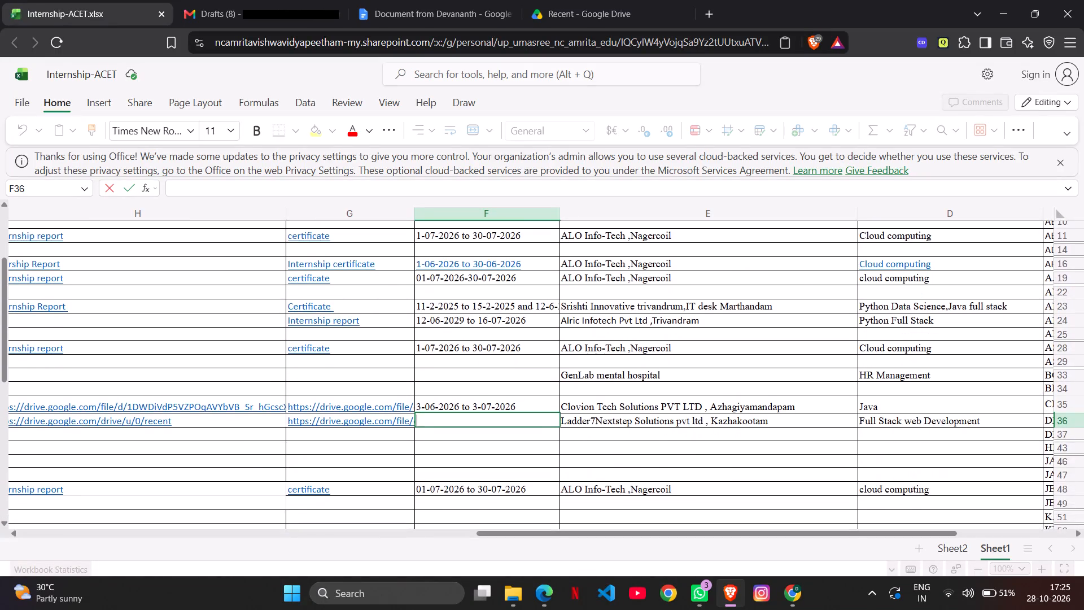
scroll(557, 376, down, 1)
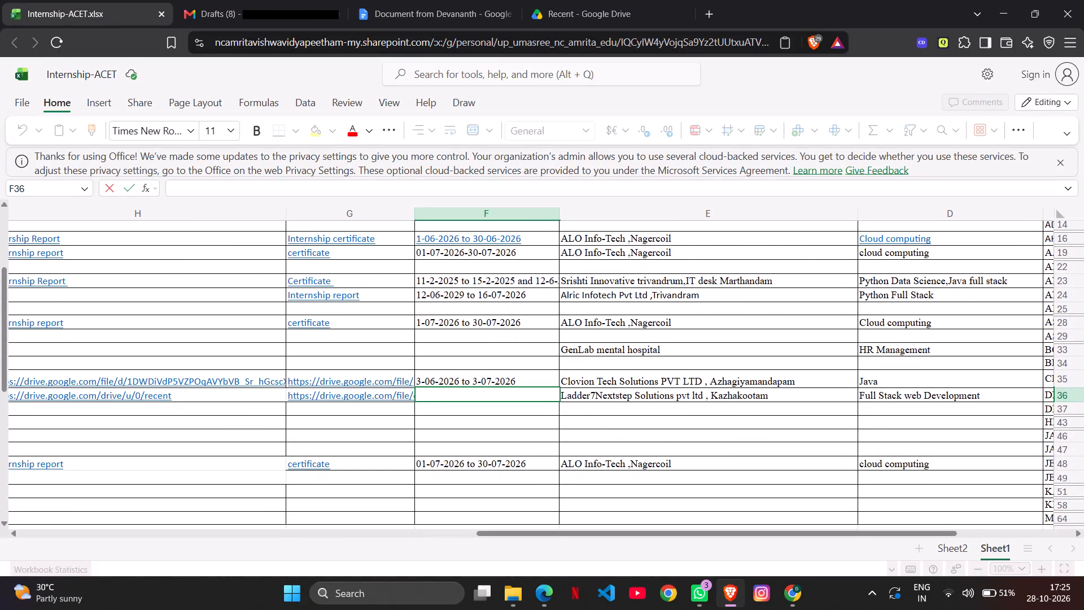